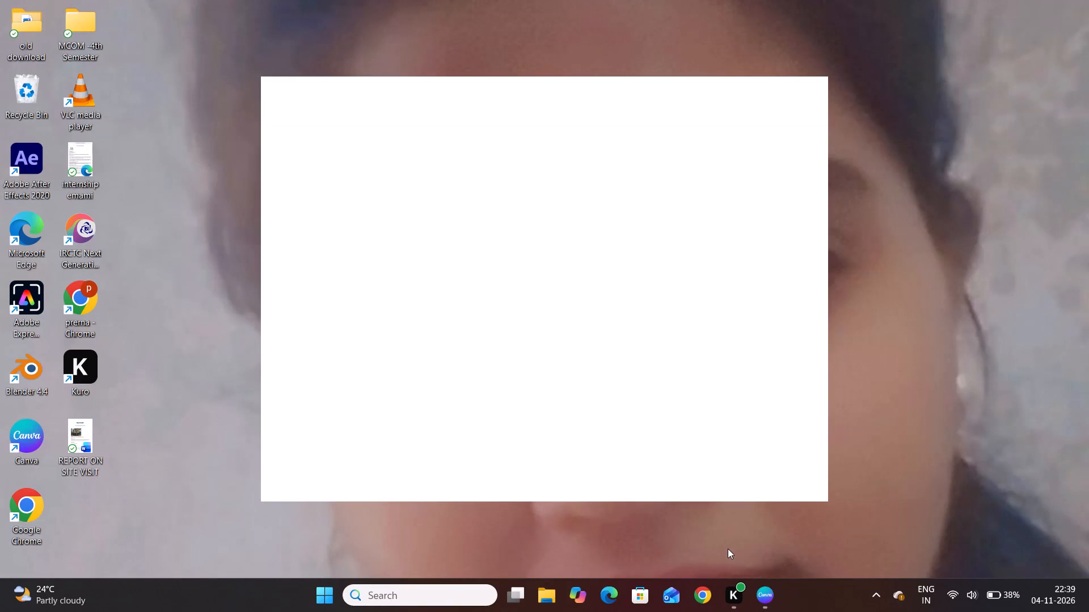
# Switch to the PIZZA poster design in Canva.
pyautogui.click(767, 591)
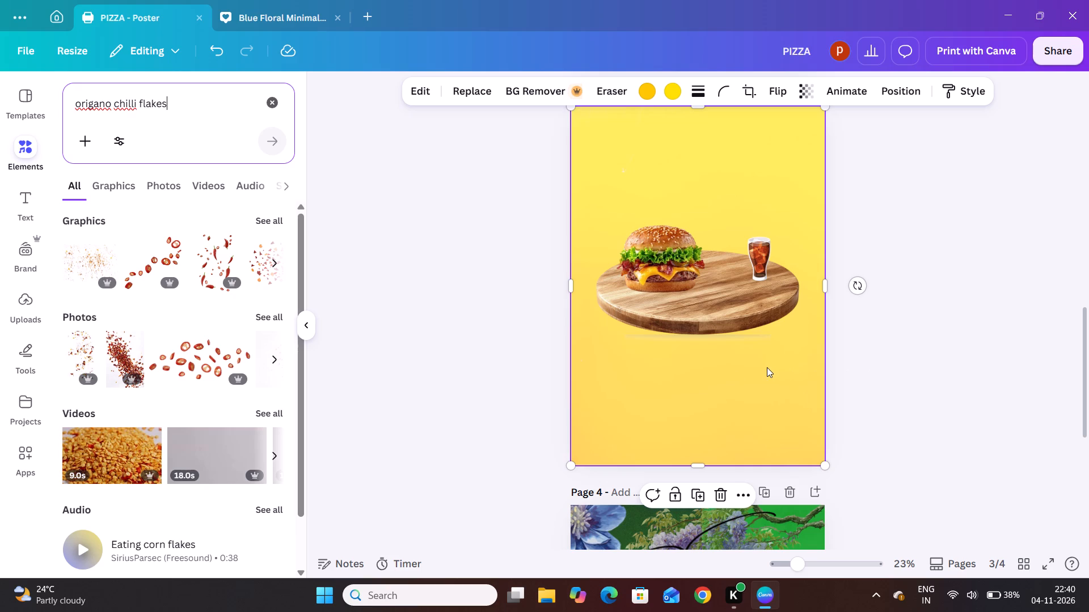
# Look over the burger poster on page 3 and the perfume poster on page 4.
pyautogui.click(536, 406)
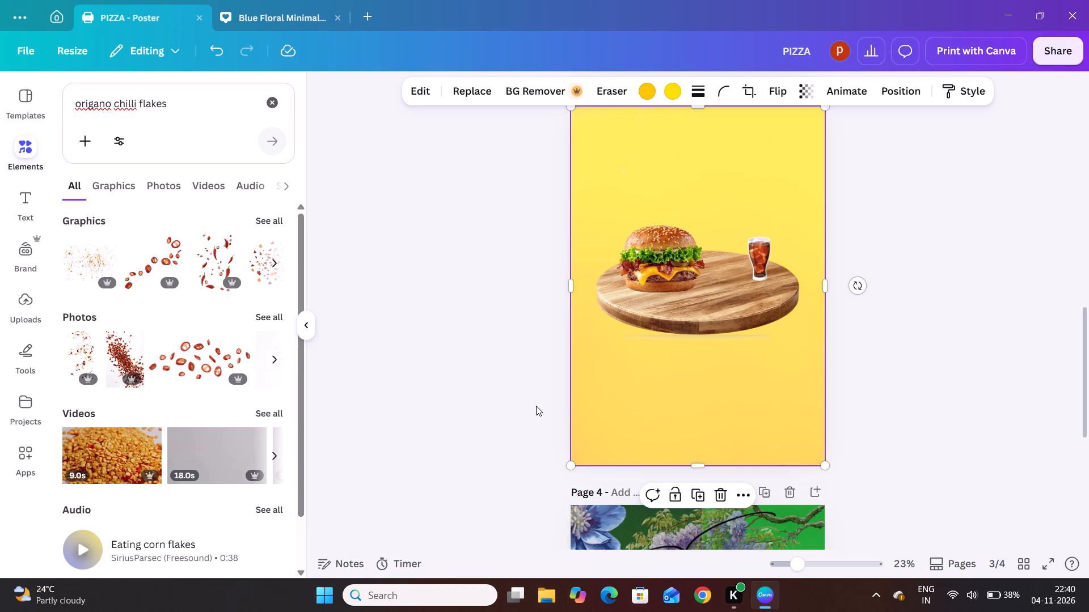
pyautogui.click(682, 405)
pyautogui.click(459, 390)
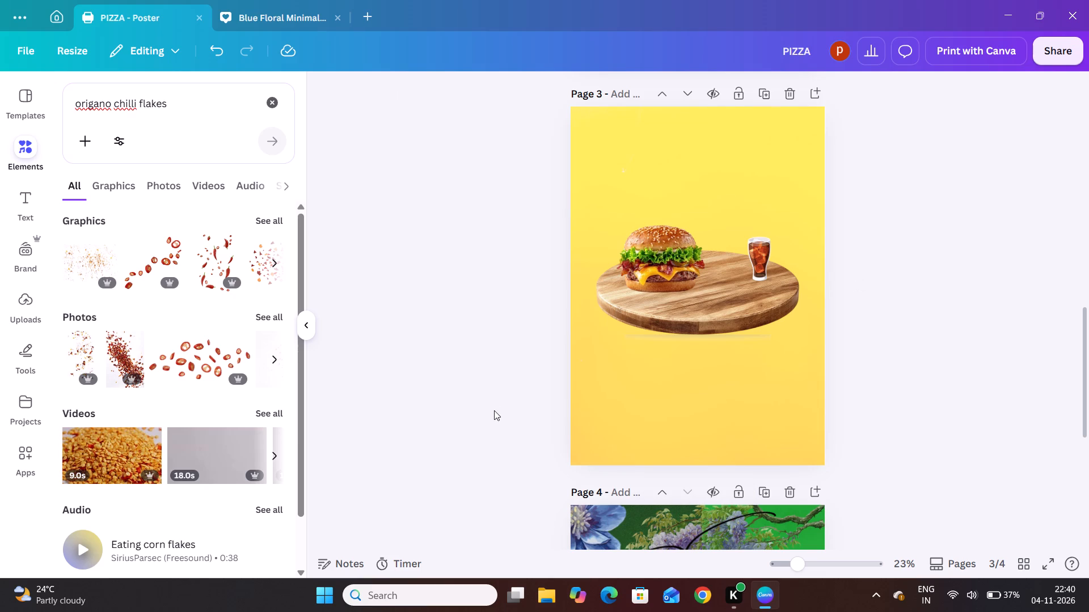
pyautogui.scroll(-1, 492, 426)
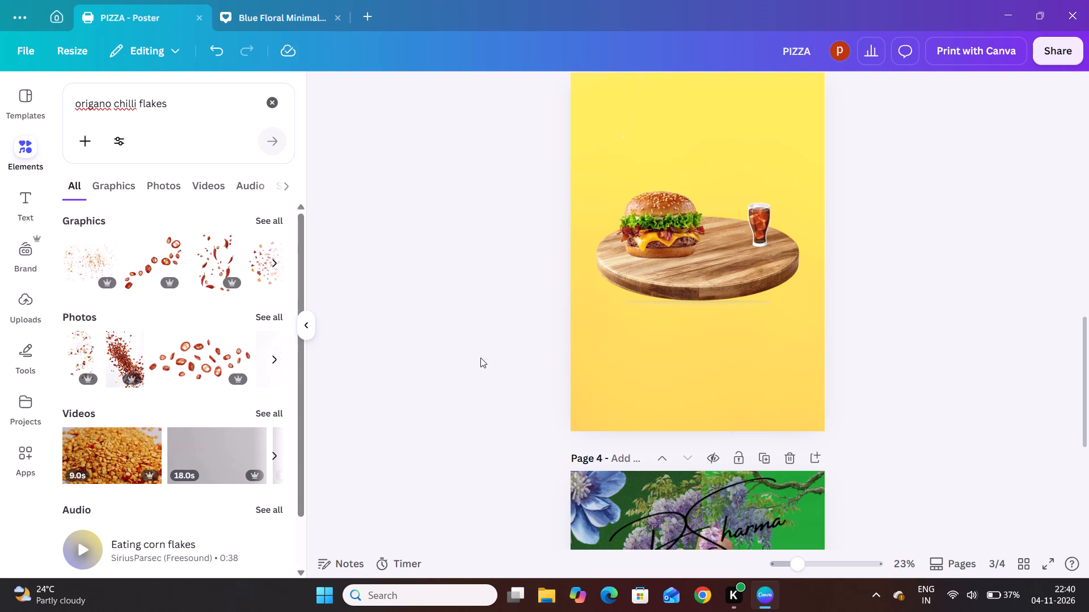
pyautogui.scroll(-3, 438, 402)
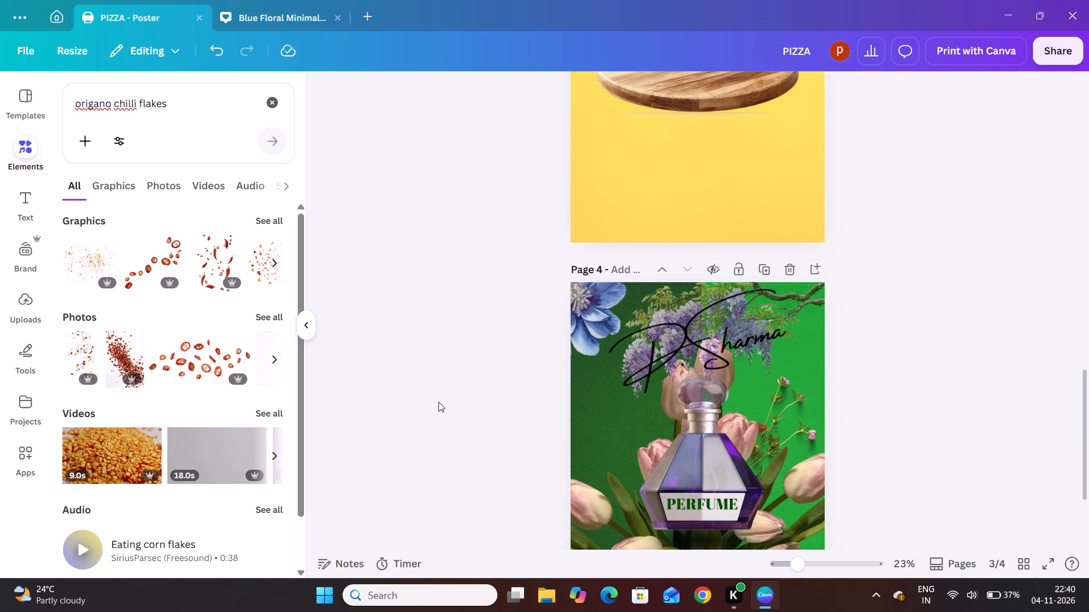
pyautogui.scroll(-1, 438, 402)
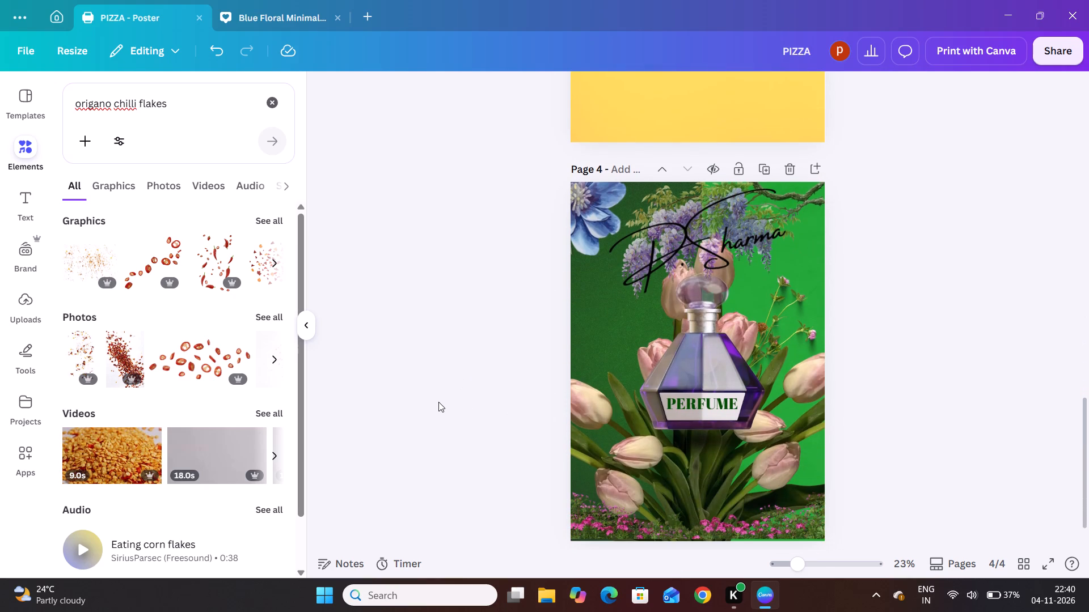
pyautogui.scroll(-1, 438, 402)
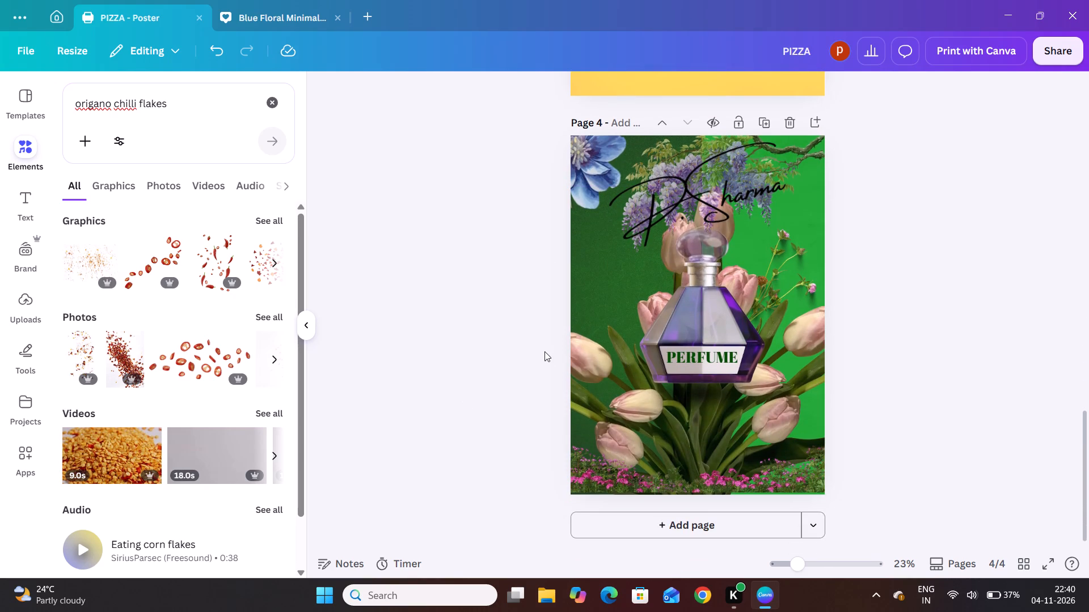
pyautogui.click(451, 346)
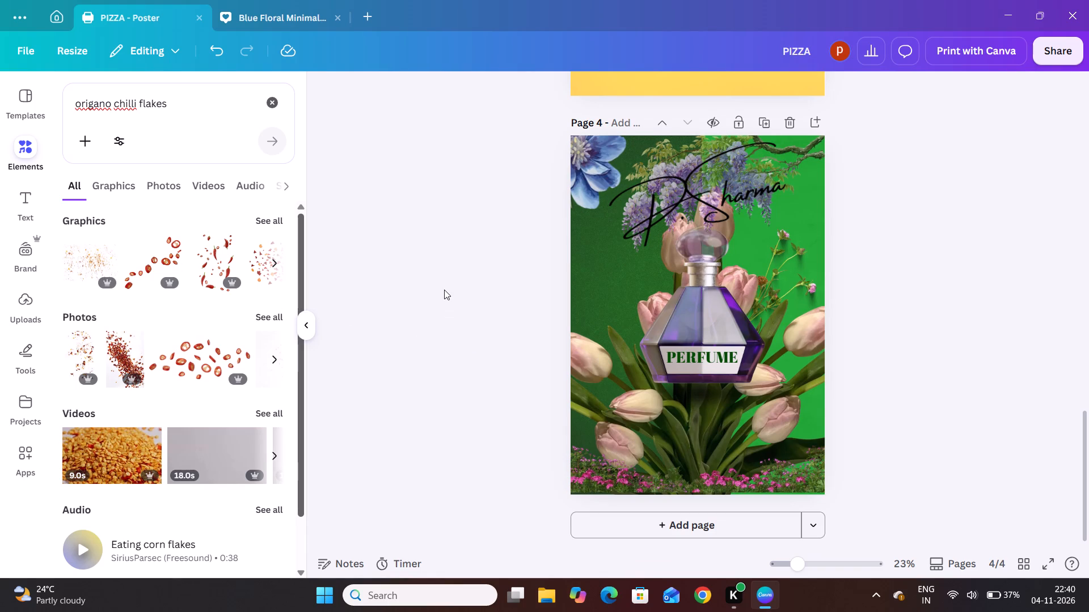
pyautogui.scroll(3, 444, 290)
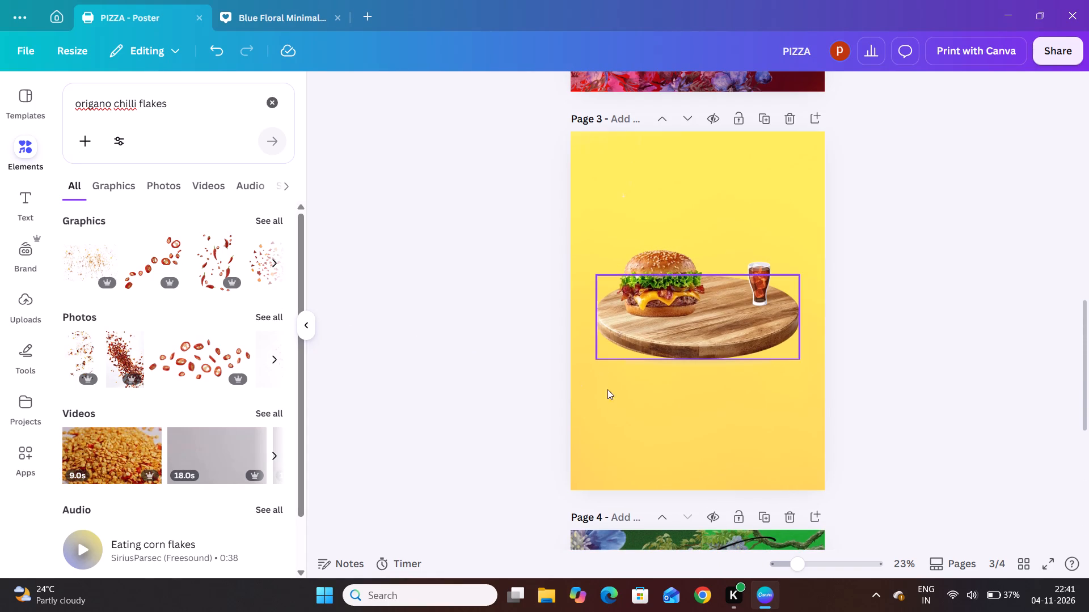
# Add the graphic of falling whole and sliced red chillies to the burger poster on page 3.
pyautogui.click(624, 427)
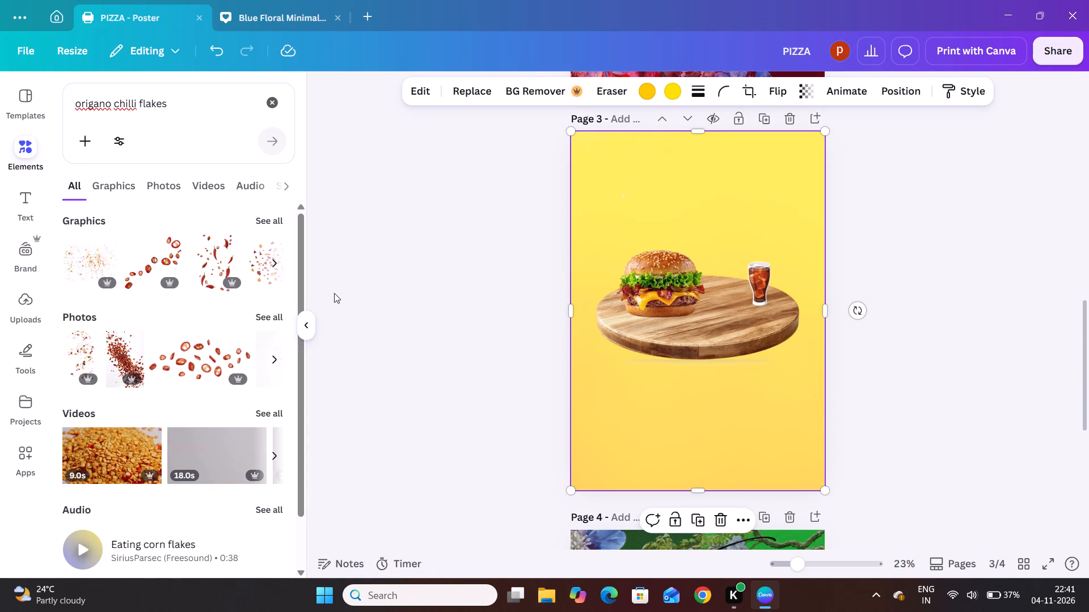
pyautogui.click(221, 257)
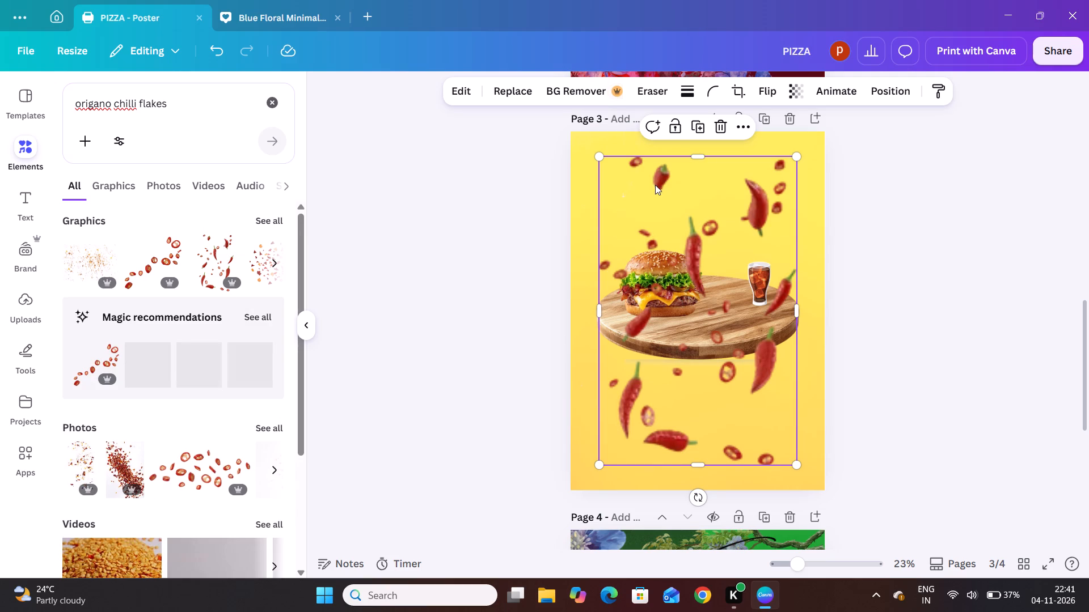
# Enlarge the chilli graphic to cover the whole burger page, 42 cm wide by 59.4 cm high.
pyautogui.moveTo(599, 158); pyautogui.dragTo(576, 130)
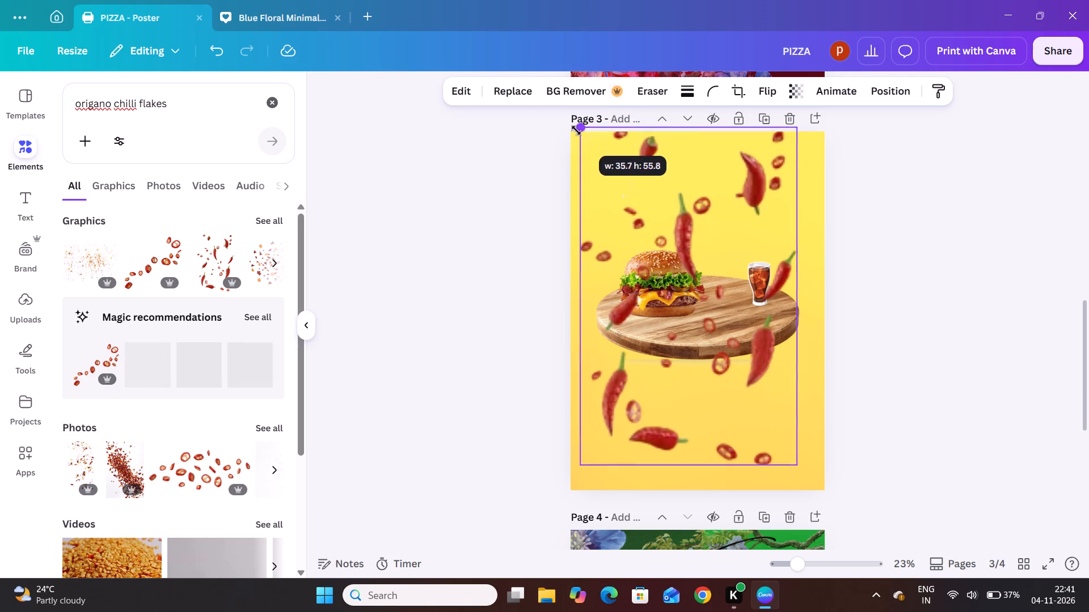
pyautogui.moveTo(576, 130); pyautogui.dragTo(562, 142)
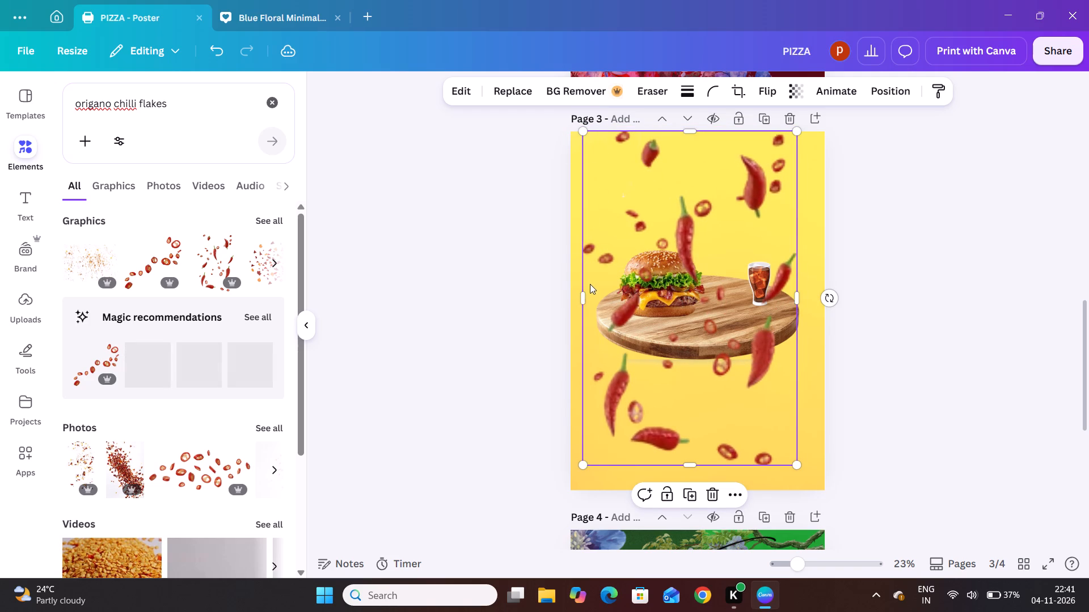
pyautogui.moveTo(584, 301); pyautogui.dragTo(579, 305)
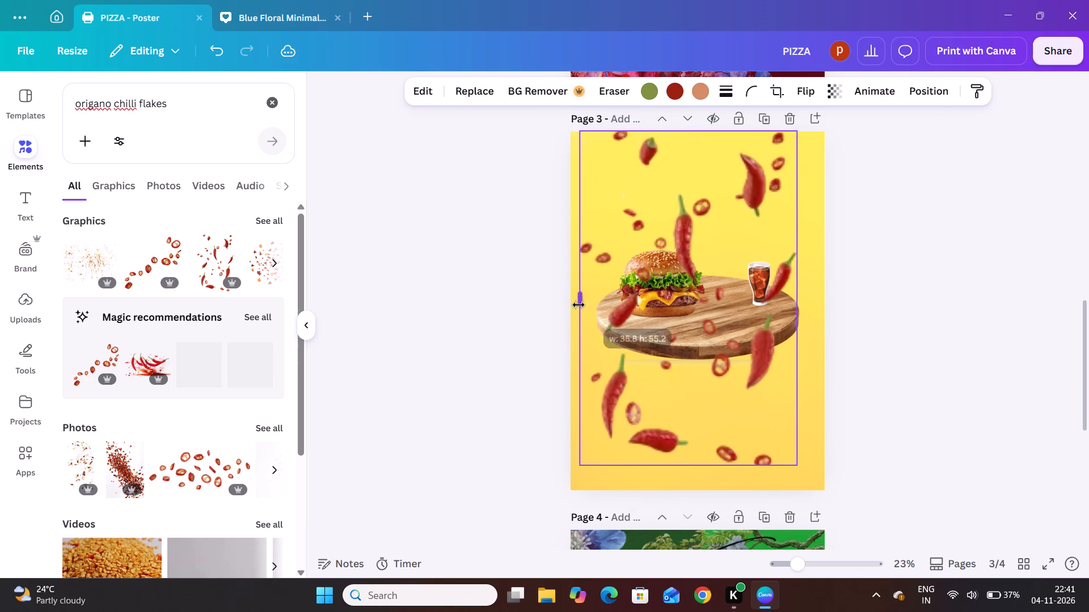
pyautogui.moveTo(579, 305); pyautogui.dragTo(573, 309)
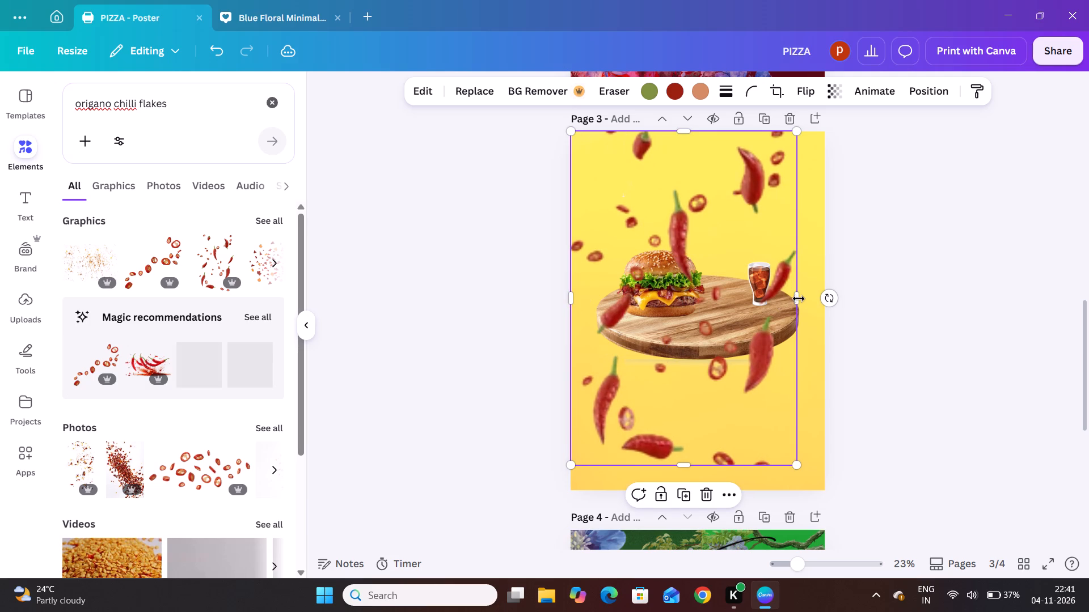
pyautogui.moveTo(800, 299); pyautogui.dragTo(829, 309)
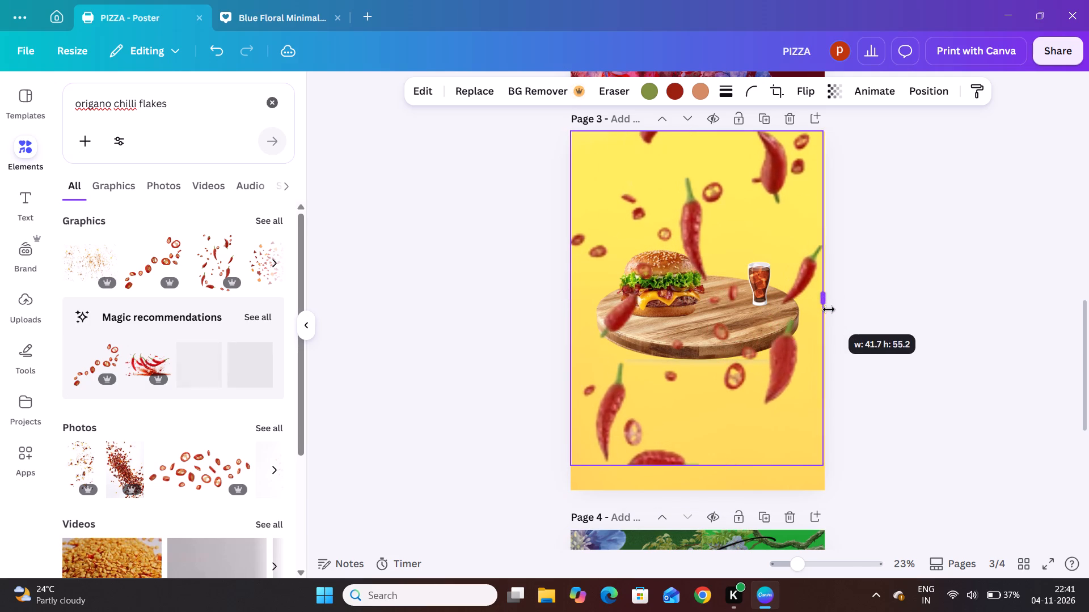
pyautogui.moveTo(829, 309); pyautogui.dragTo(829, 310)
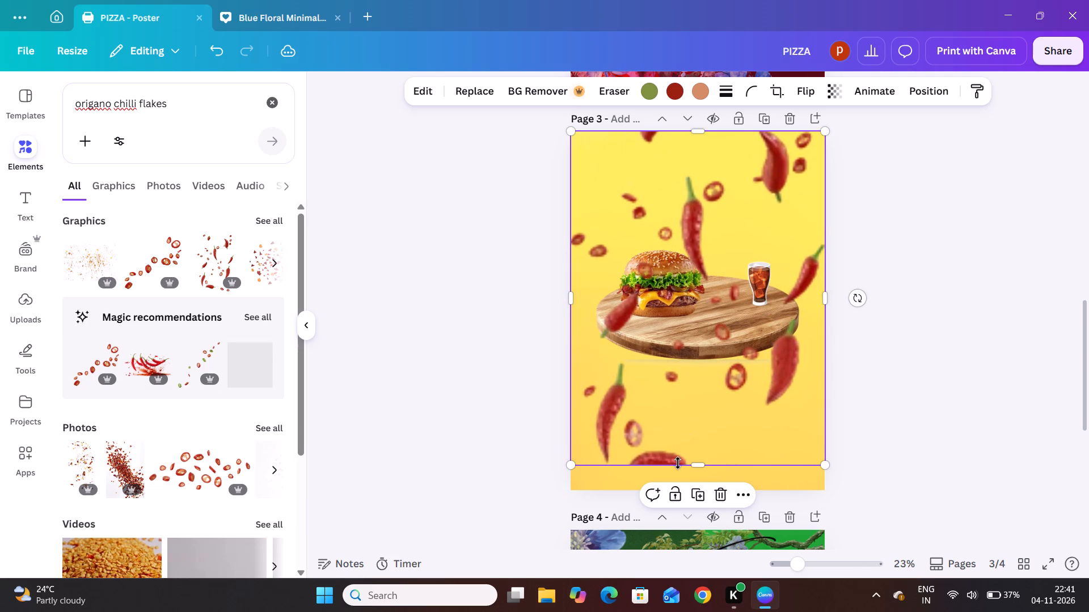
pyautogui.moveTo(699, 469); pyautogui.dragTo(698, 491)
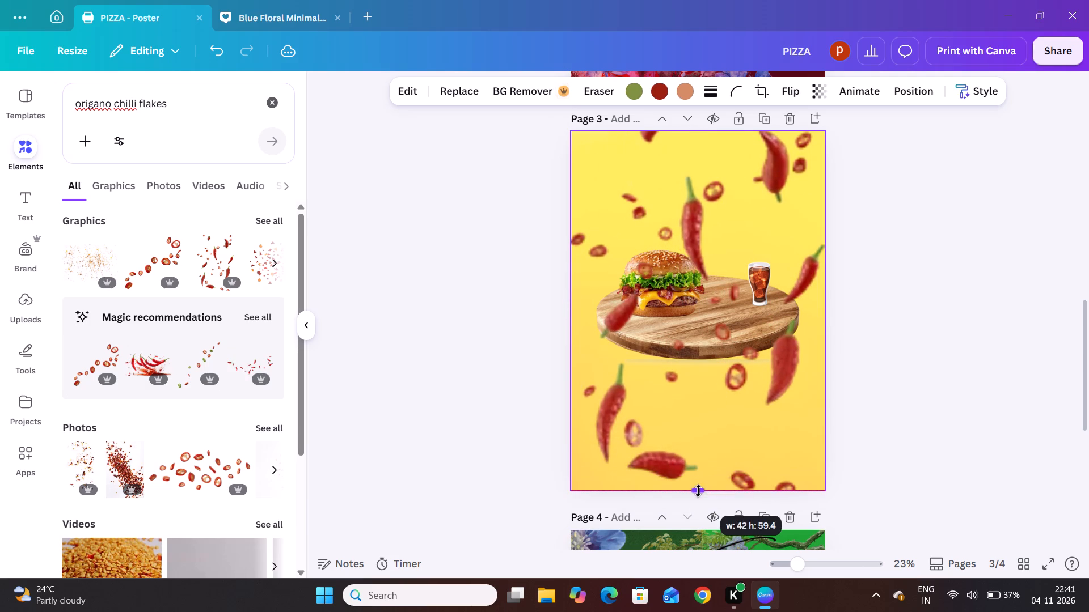
pyautogui.moveTo(698, 491); pyautogui.dragTo(698, 492)
pyautogui.click(473, 403)
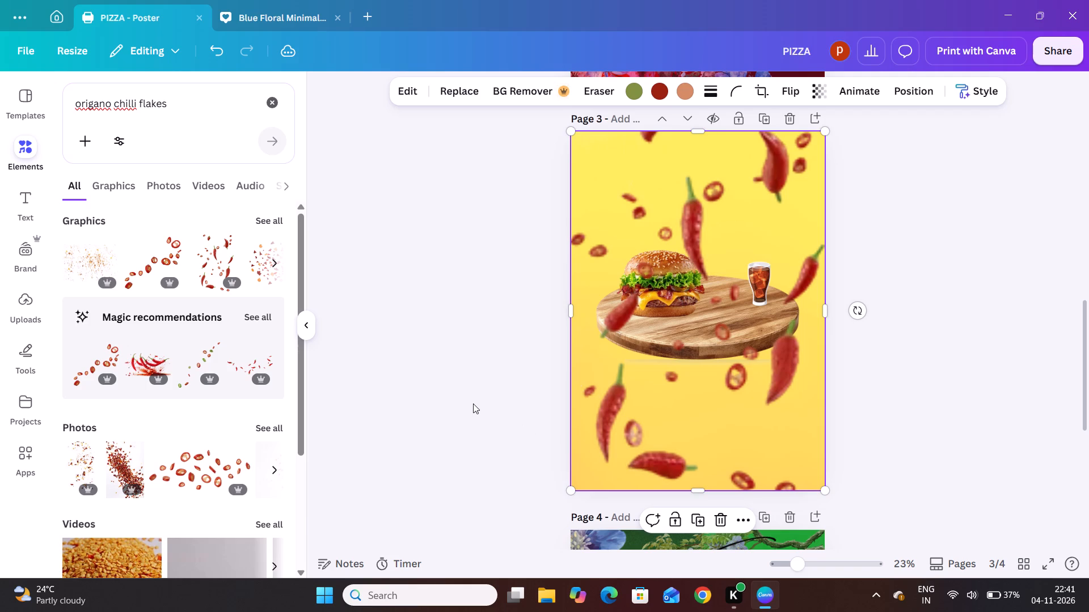
# Move the chilli graphic backward three levels in the layer order so it sits behind the burger.
pyautogui.click(683, 414)
pyautogui.click(909, 84)
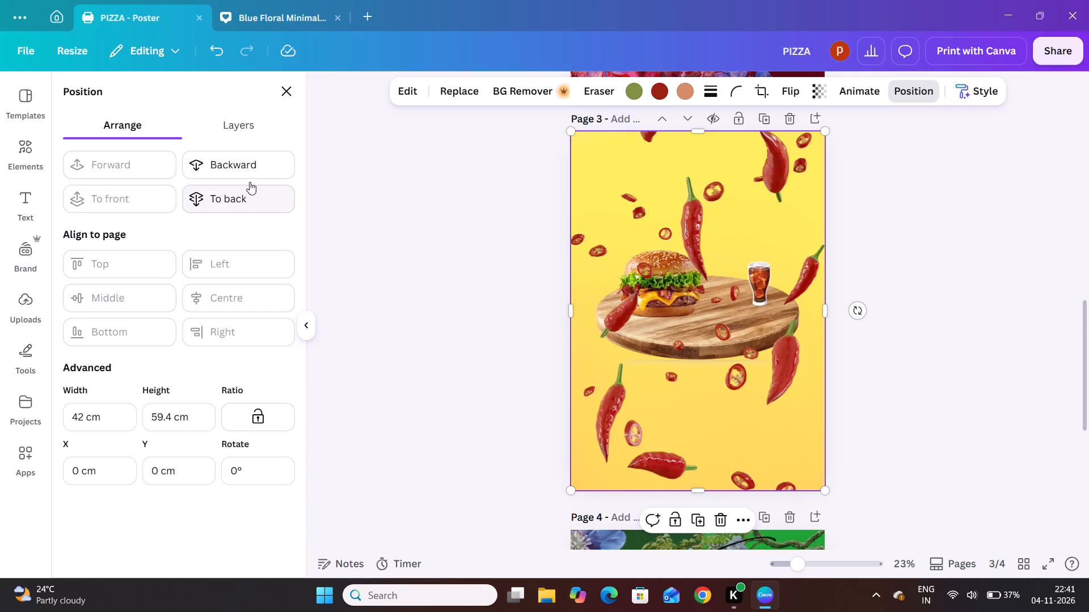
pyautogui.click(240, 159)
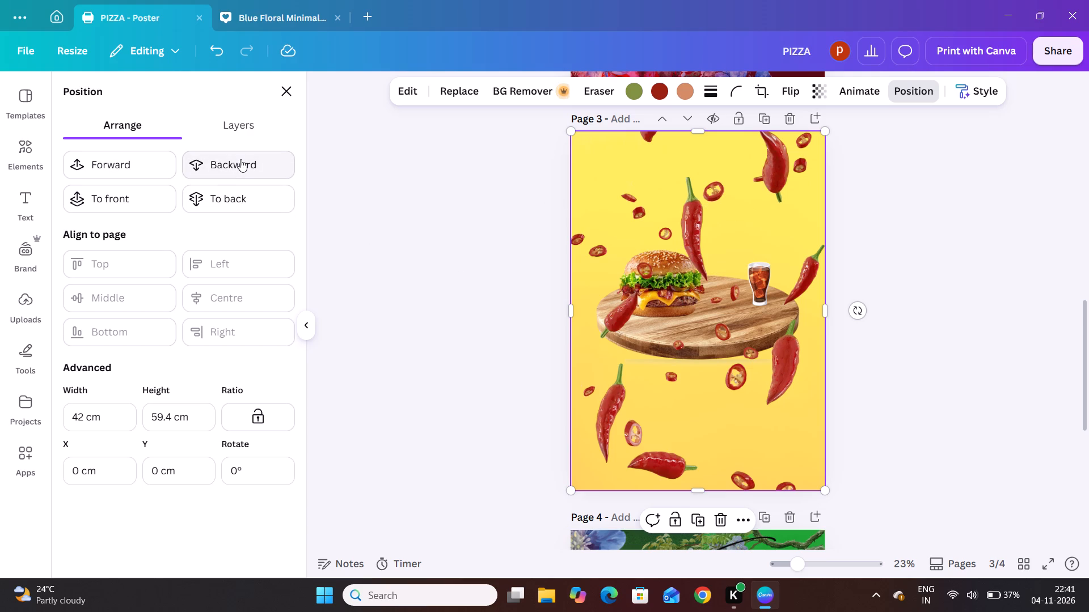
pyautogui.click(240, 159)
pyautogui.click(240, 159)
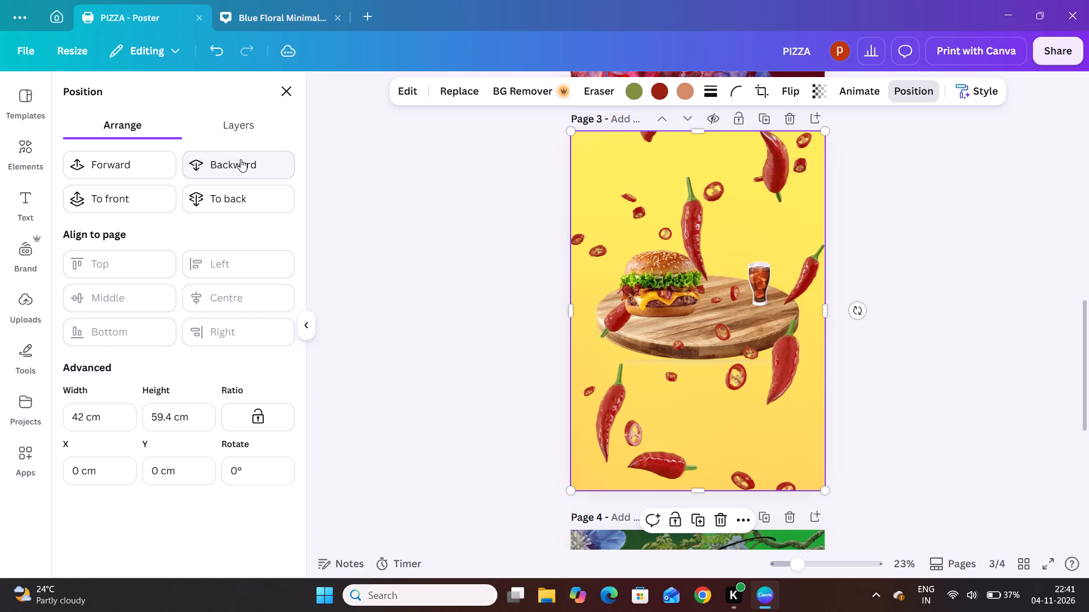
pyautogui.click(402, 232)
# Move the full-page chilli graphic one more level backward, behind the round wooden board.
pyautogui.click(711, 305)
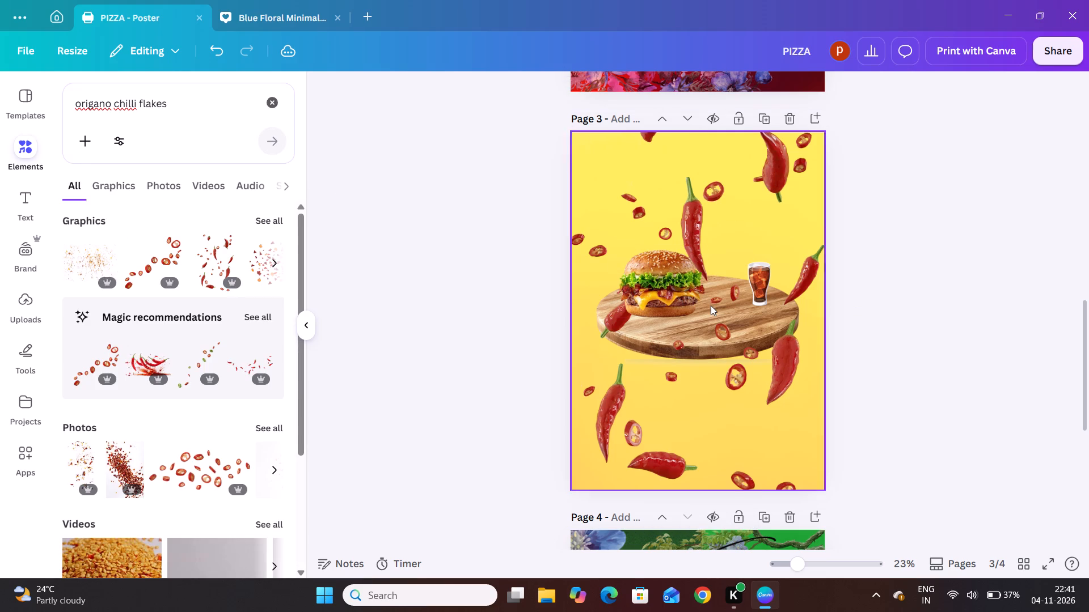
pyautogui.click(681, 341)
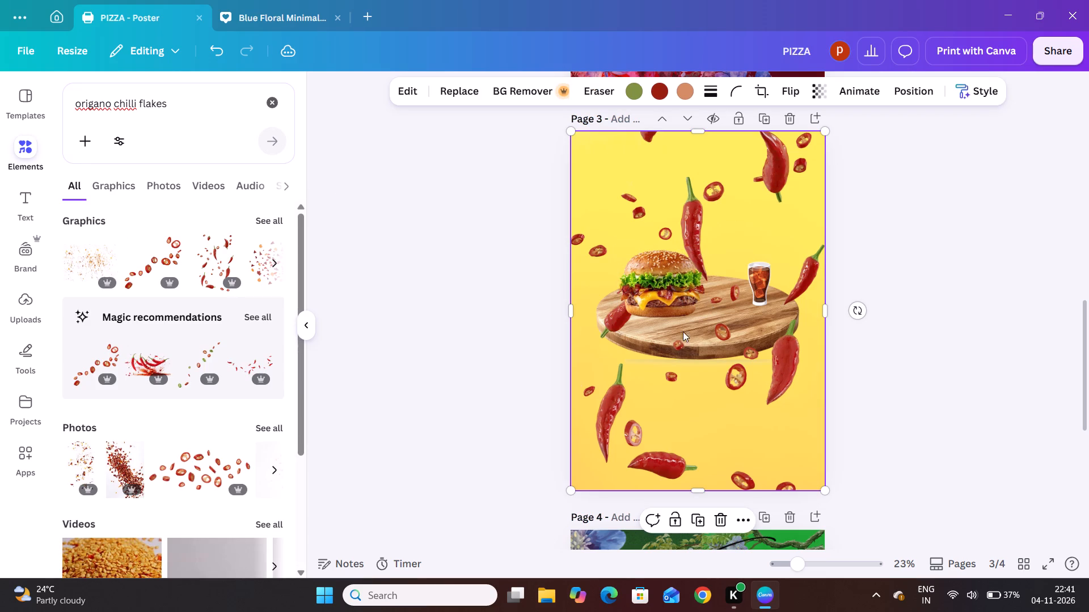
pyautogui.click(701, 326)
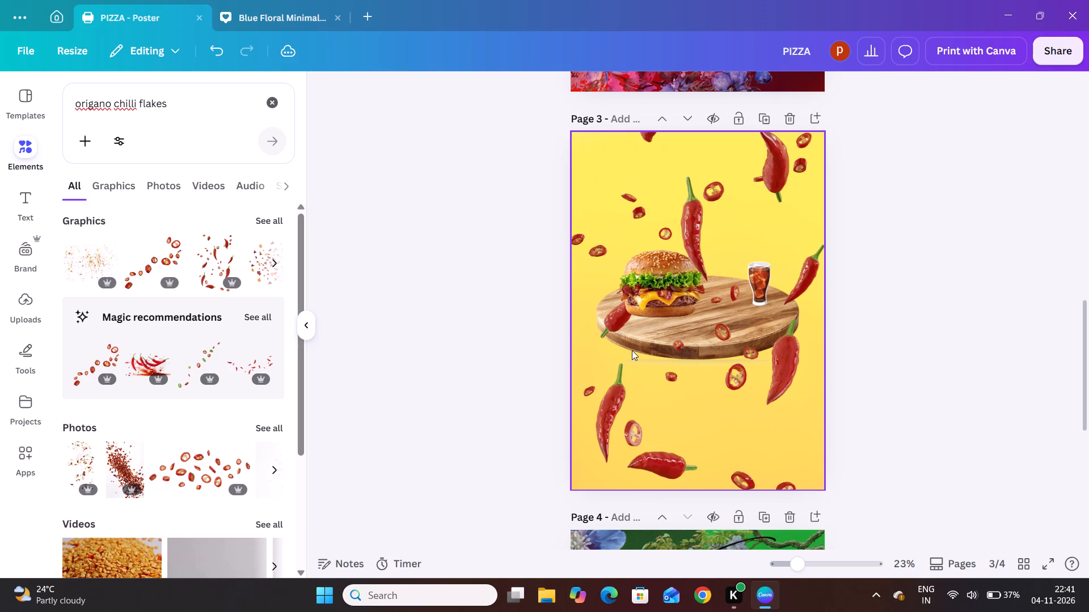
pyautogui.click(632, 350)
pyautogui.click(652, 291)
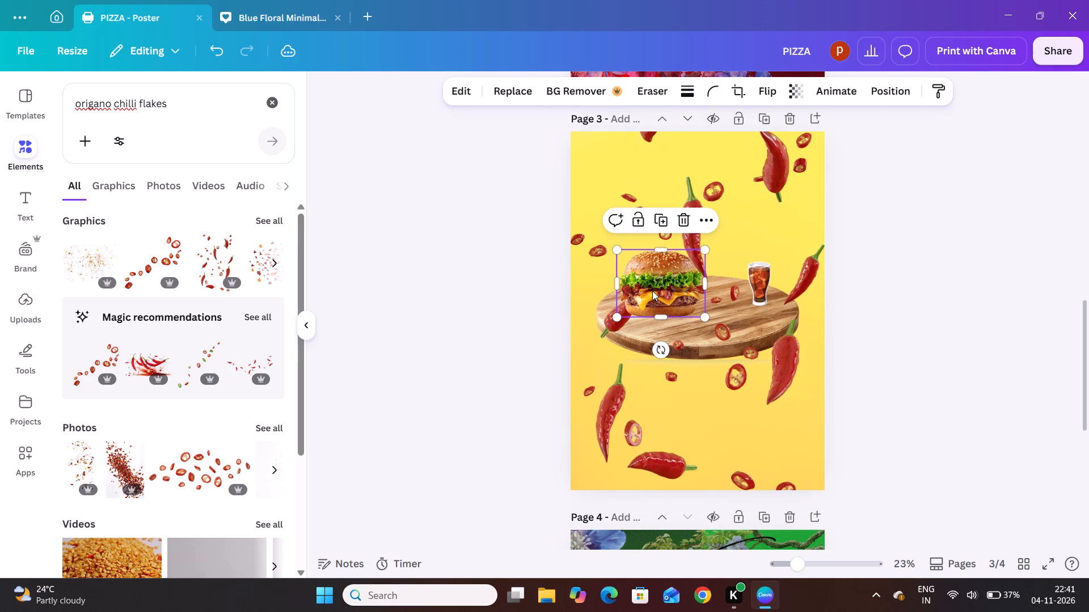
pyautogui.click(791, 190)
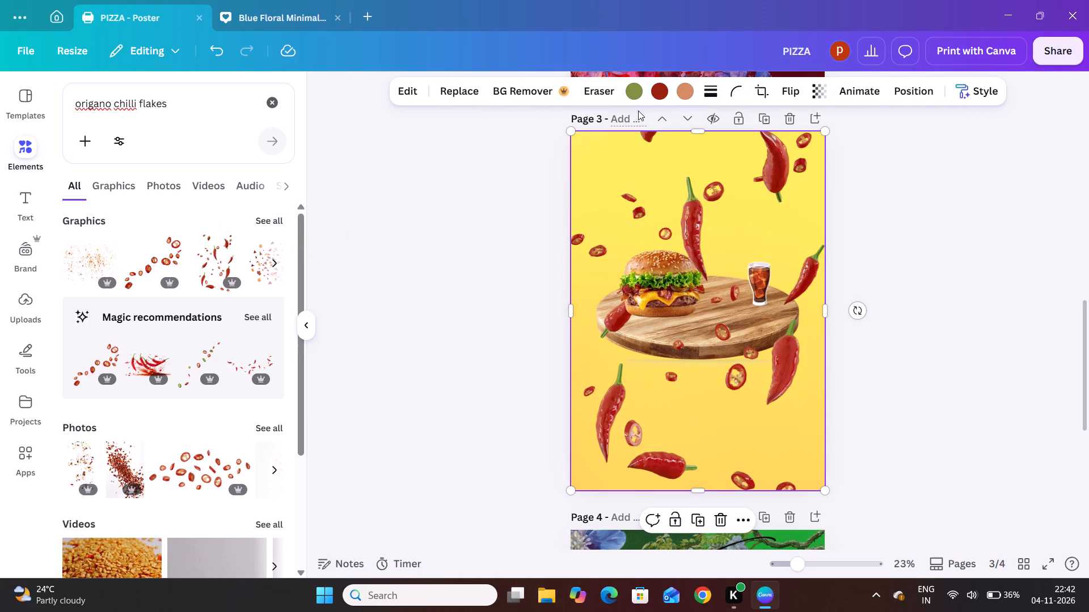
pyautogui.click(935, 91)
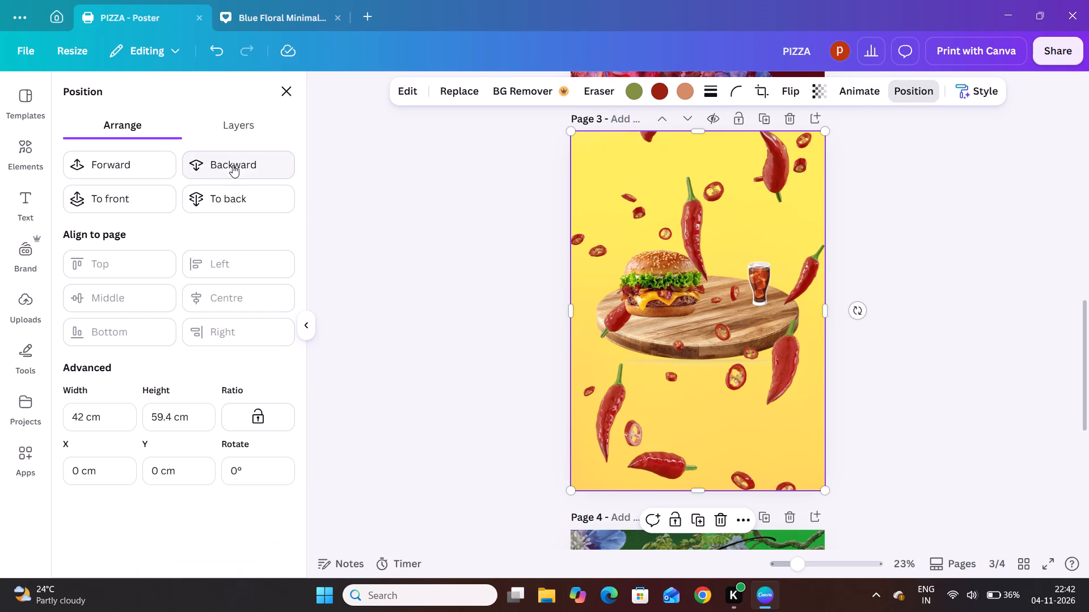
pyautogui.click(217, 160)
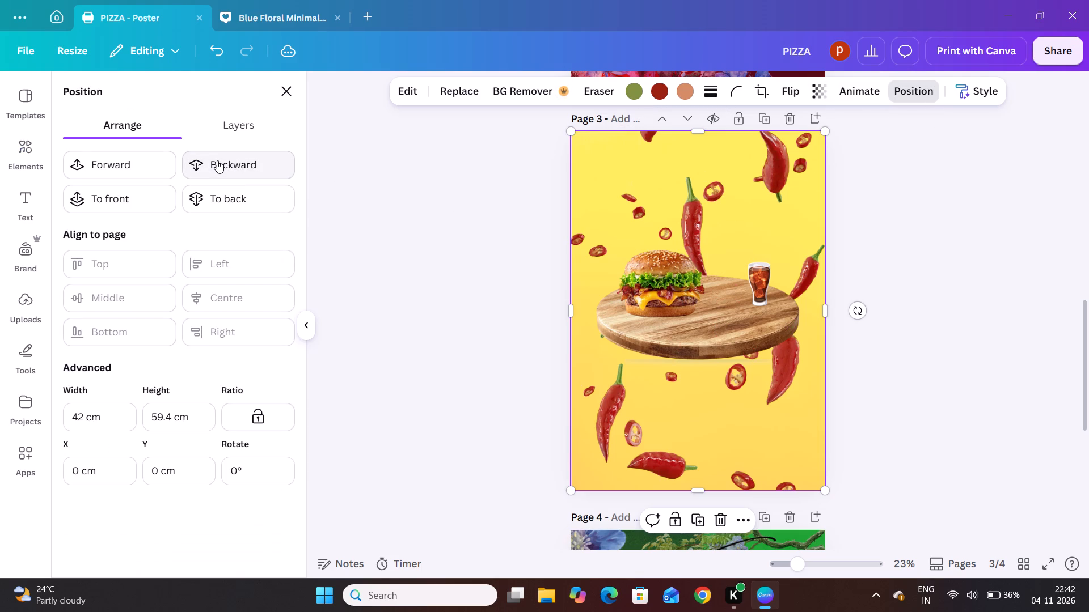
pyautogui.click(378, 274)
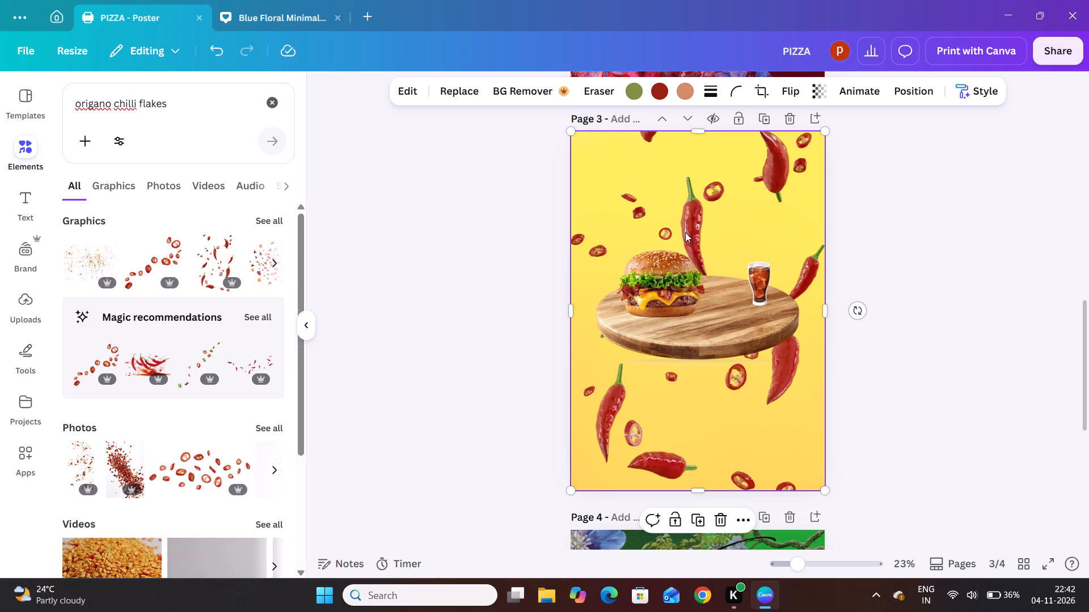
# Set the transparency of the chilli graphic on the burger page to 49.
pyautogui.click(826, 93)
pyautogui.click(829, 145)
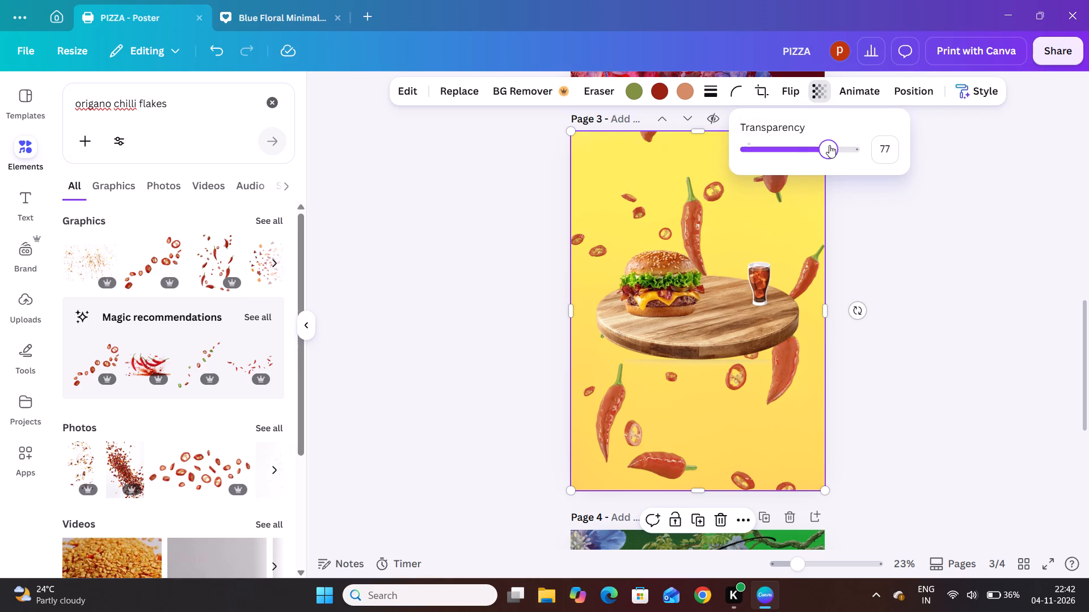
pyautogui.click(799, 150)
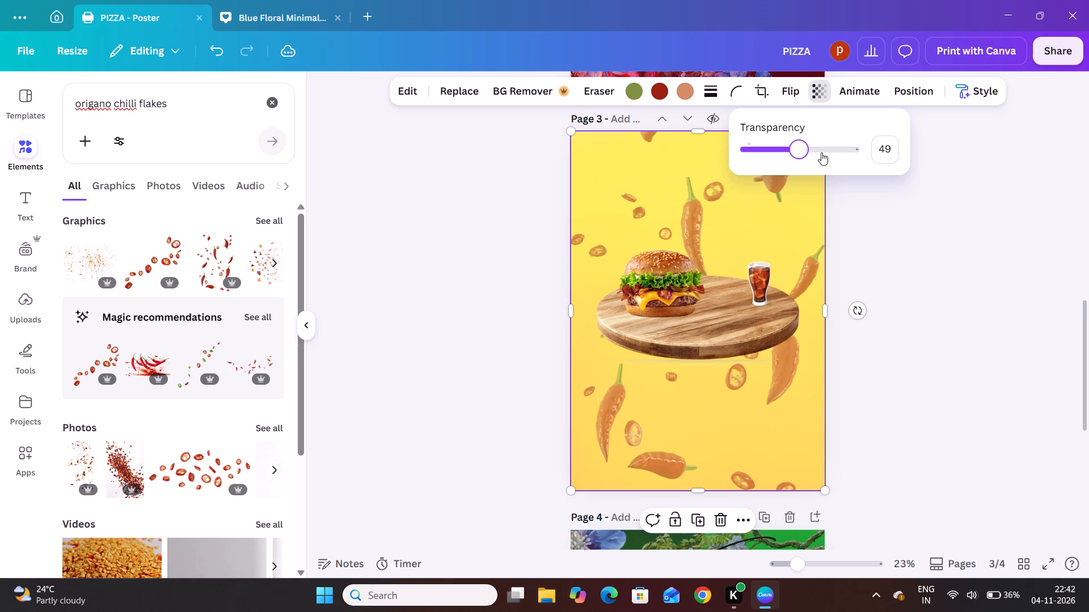
# Set the transparency of the full-page chilli graphic to 70.
pyautogui.click(821, 151)
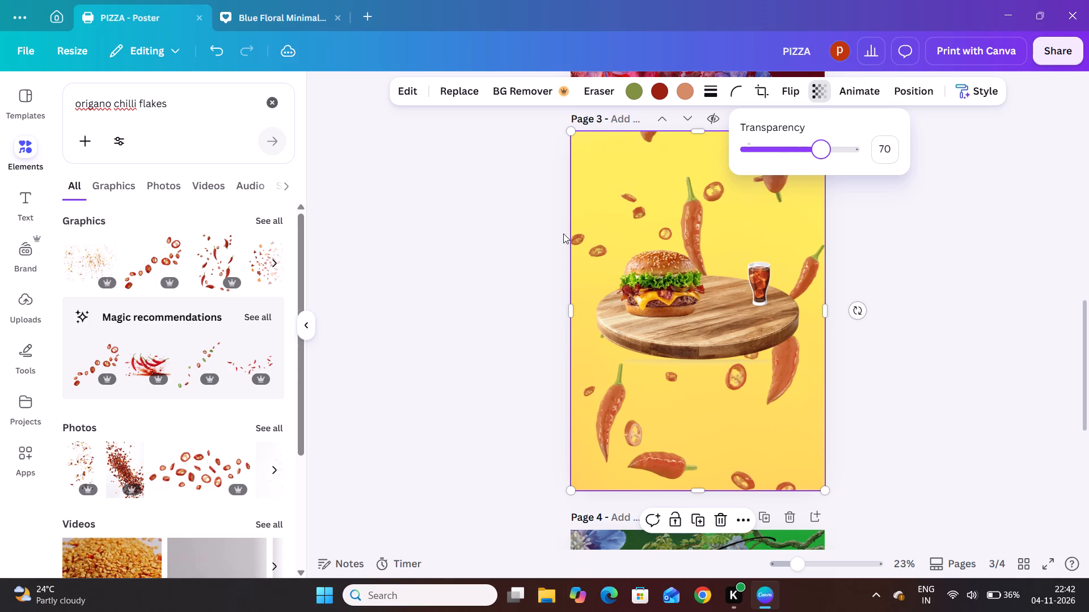
pyautogui.click(469, 257)
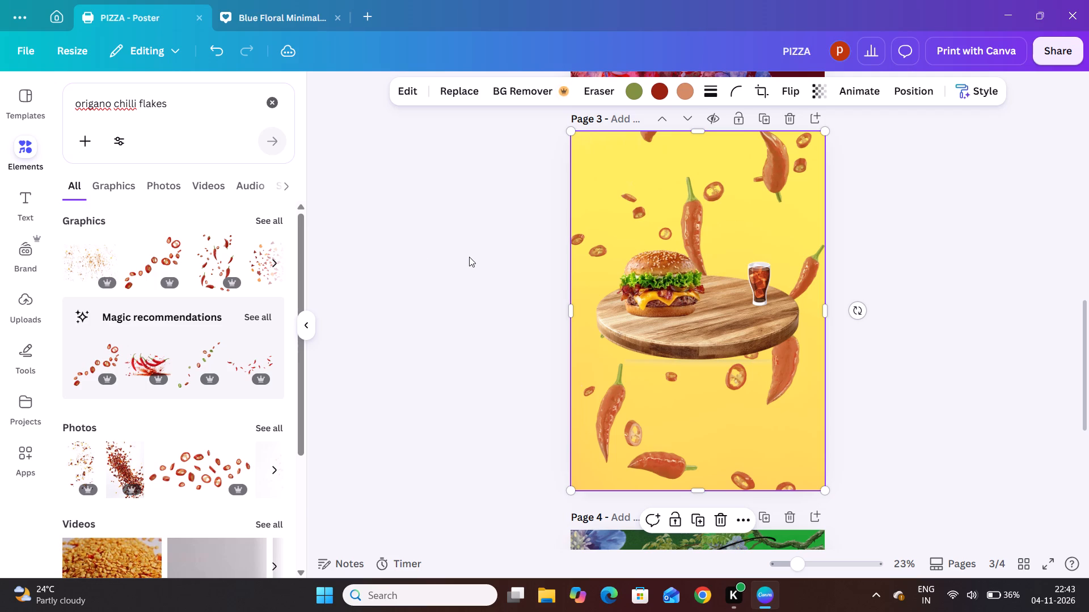
# Add the green coriander leaf graphic from the full set of magic recommendations to the burger page.
pyautogui.scroll(-1, 149, 413)
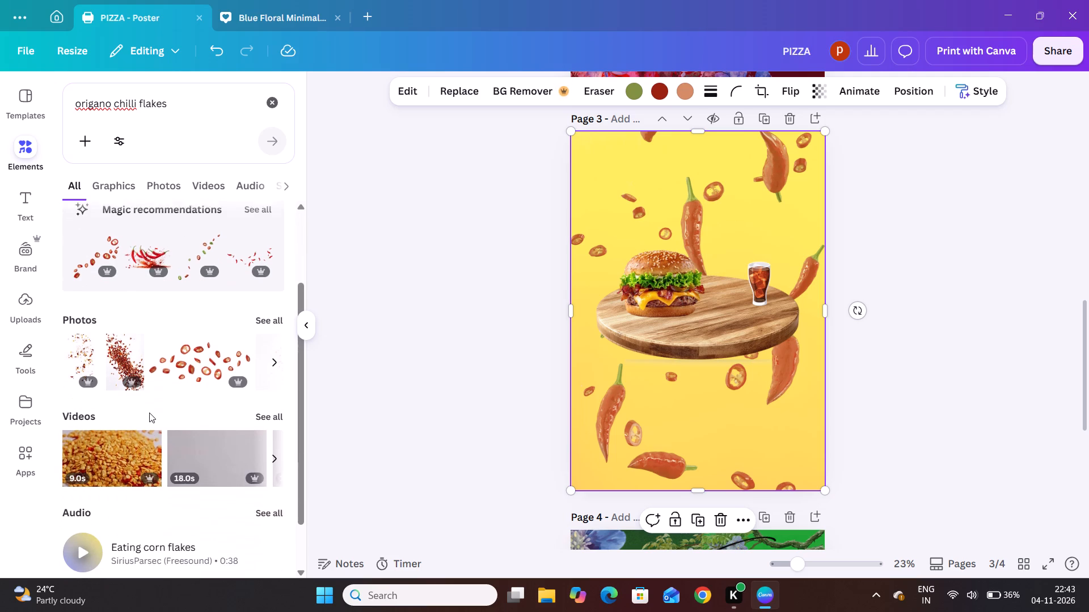
pyautogui.scroll(-1, 149, 413)
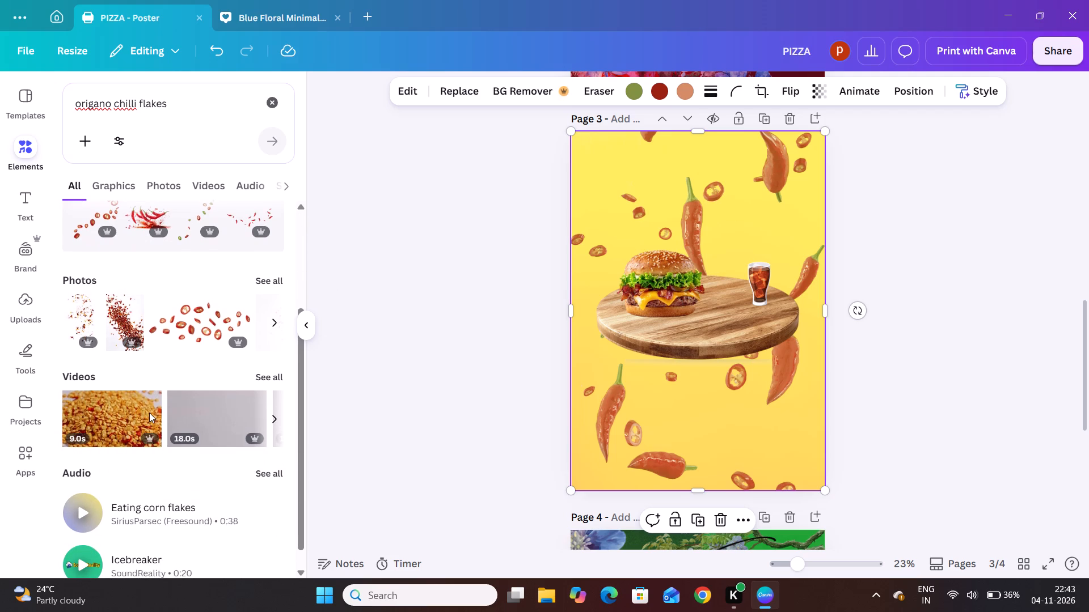
pyautogui.scroll(-1, 149, 413)
pyautogui.scroll(1, 149, 413)
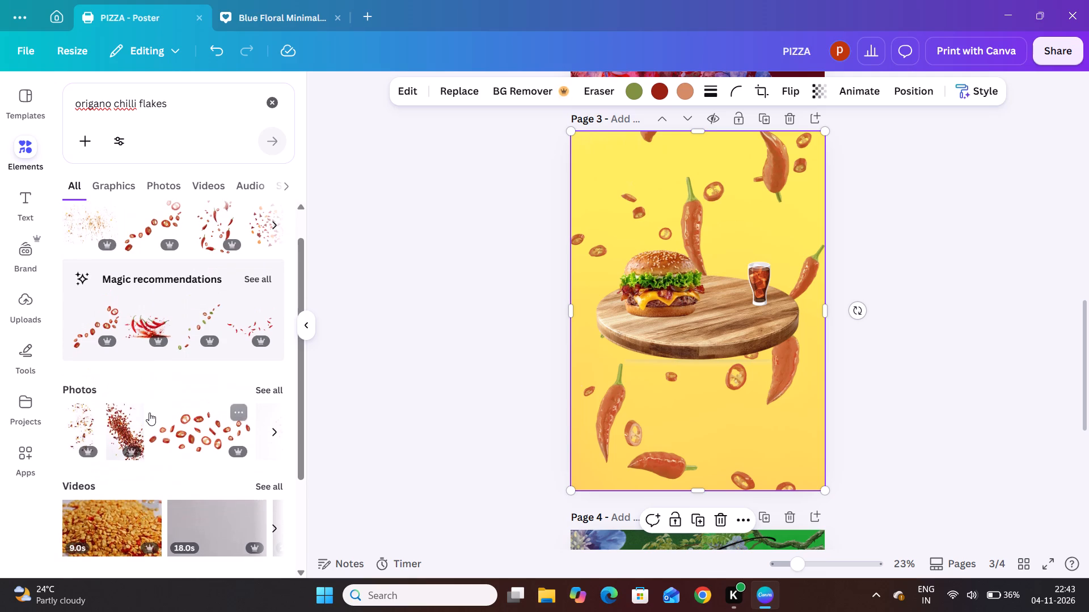
pyautogui.scroll(2, 149, 413)
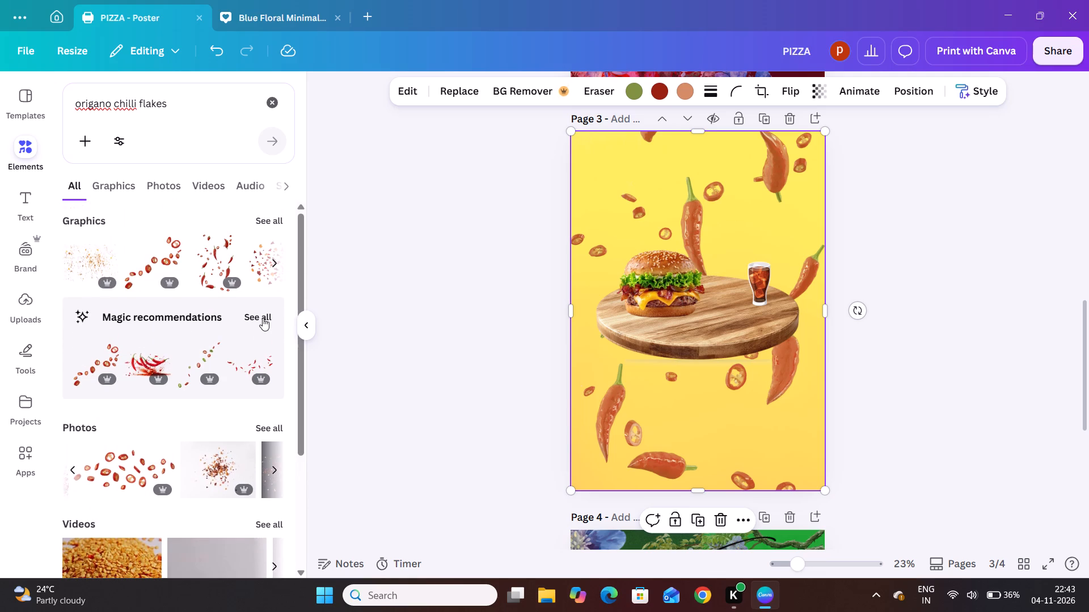
pyautogui.click(263, 317)
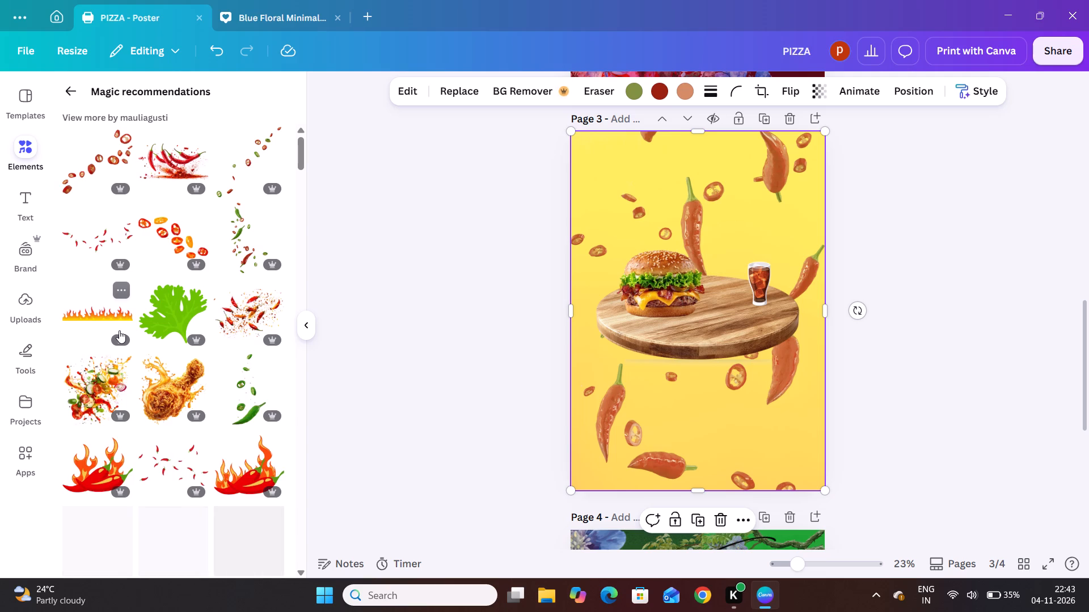
pyautogui.scroll(-1, 164, 350)
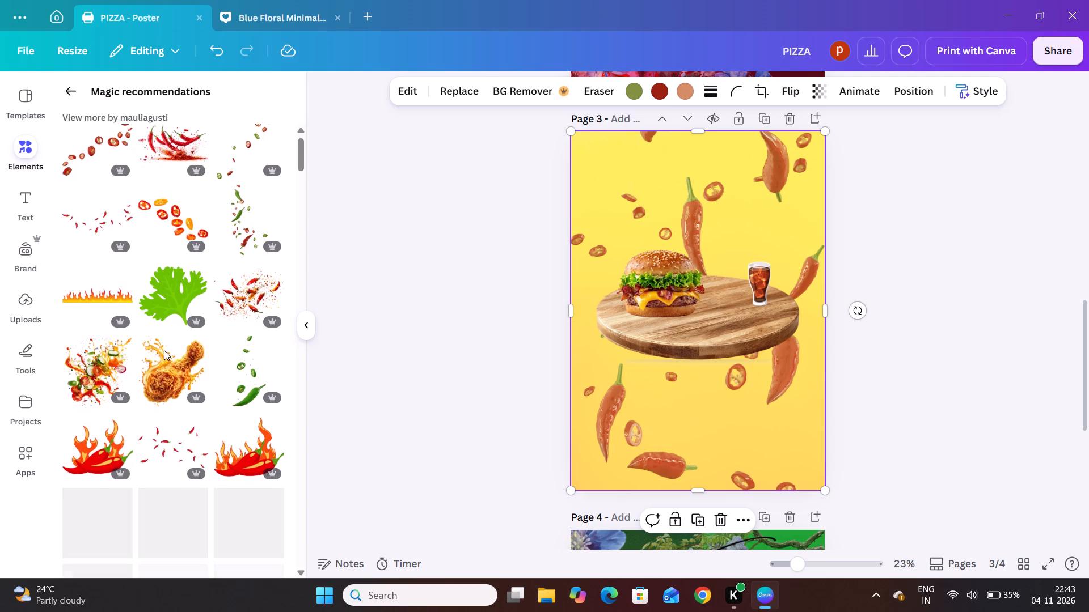
pyautogui.scroll(-1, 164, 350)
pyautogui.click(165, 301)
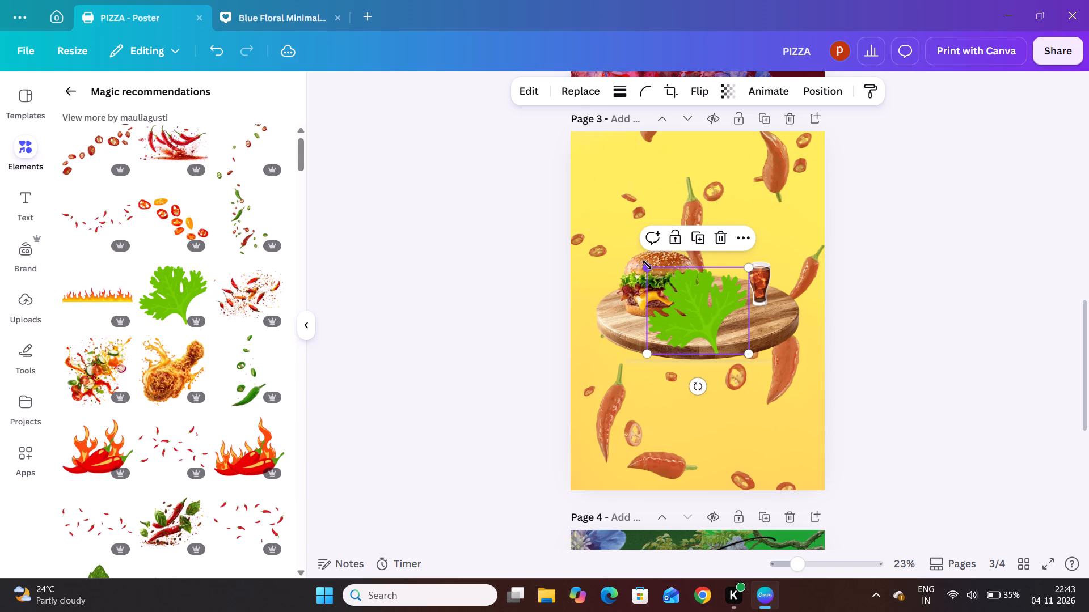
# Shrink the green leaf graphic to a small garnish and place it on top of the burger bun.
pyautogui.moveTo(647, 269); pyautogui.dragTo(694, 311)
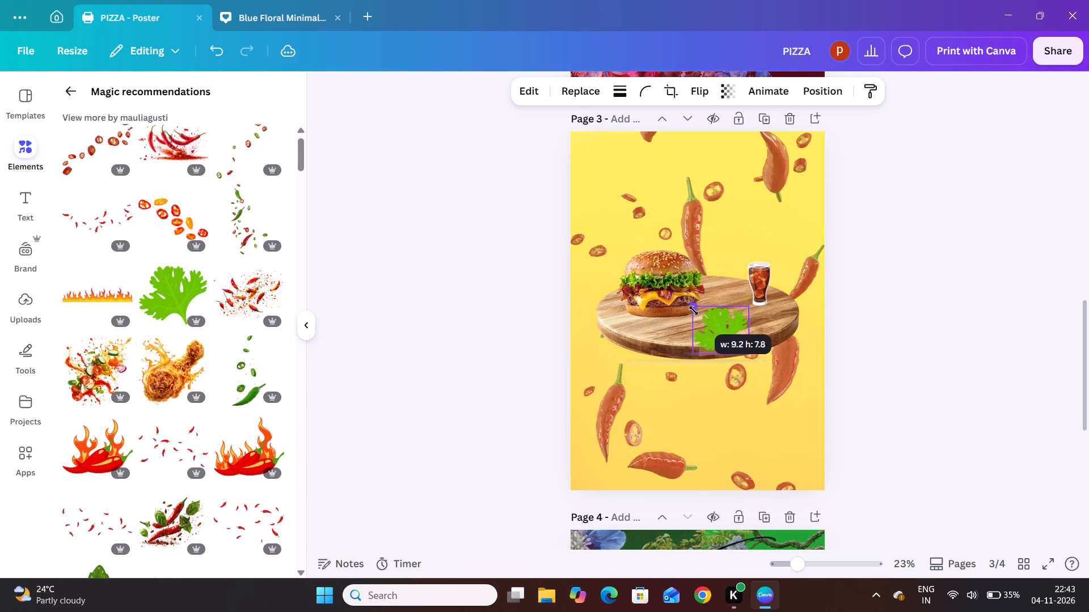
pyautogui.moveTo(694, 311); pyautogui.dragTo(699, 314)
pyautogui.moveTo(720, 329); pyautogui.dragTo(661, 243)
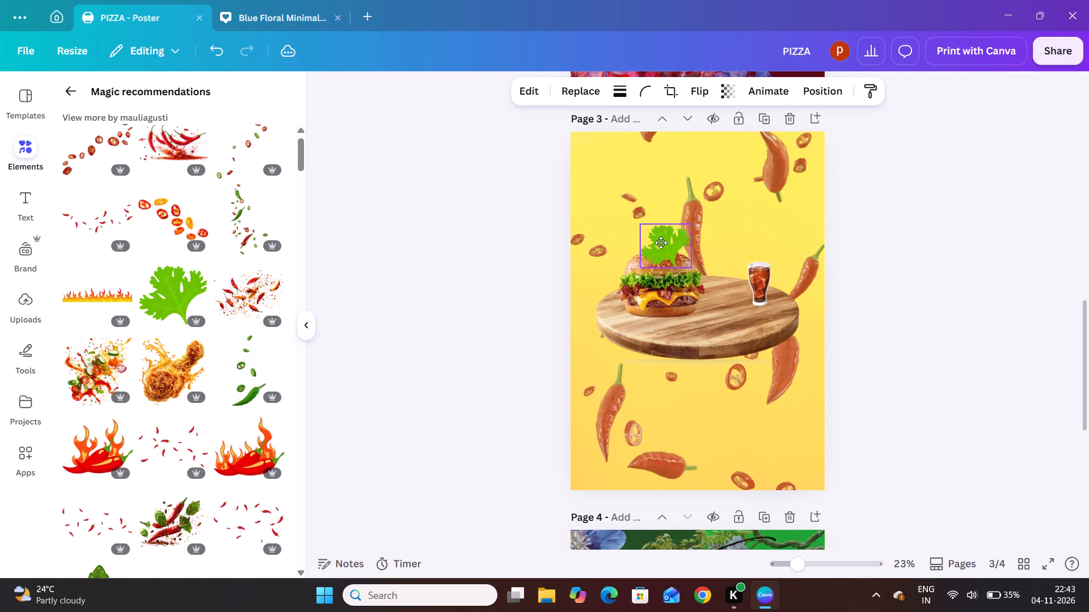
pyautogui.moveTo(661, 243); pyautogui.dragTo(658, 243)
pyautogui.moveTo(639, 230); pyautogui.dragTo(652, 253)
pyautogui.moveTo(674, 258); pyautogui.dragTo(667, 244)
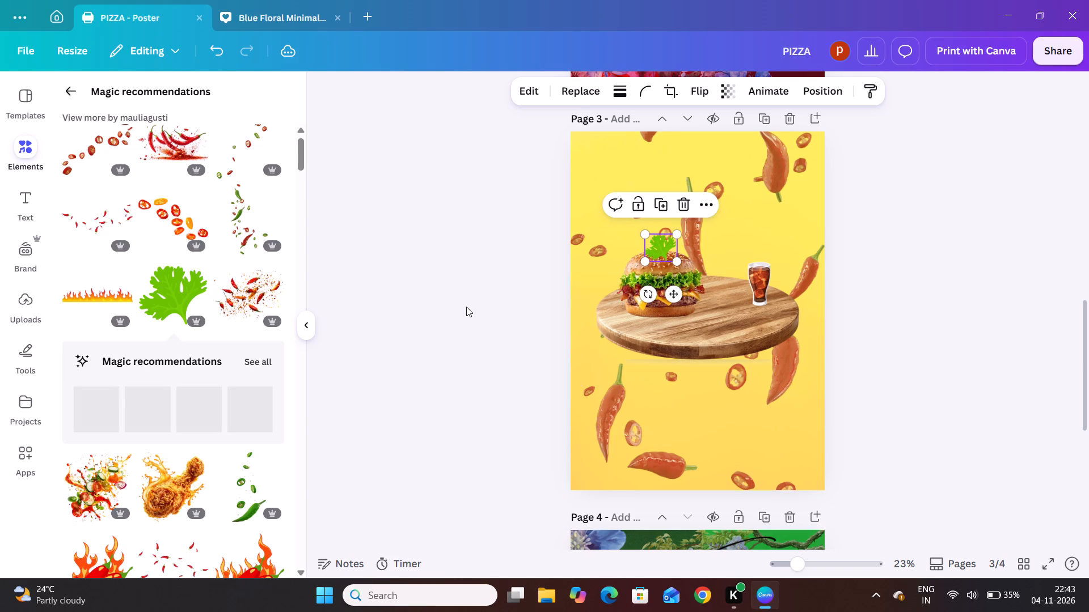
pyautogui.click(467, 308)
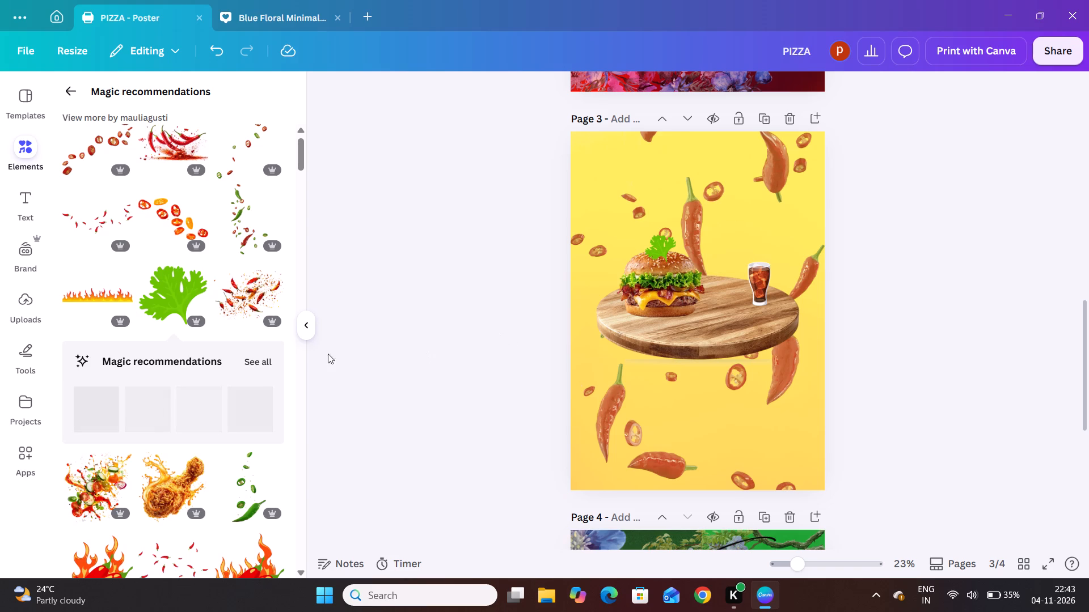
# Look through the full set of magic recommendations related to the leaf graphic for further ingredients, and return to the search results.
pyautogui.click(253, 363)
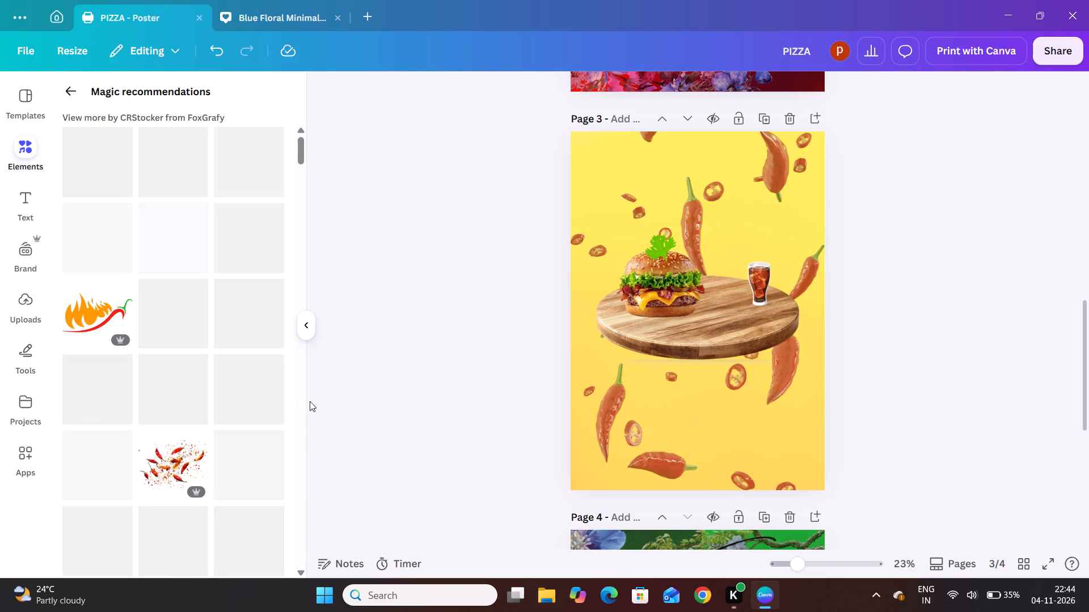
pyautogui.scroll(-2, 233, 380)
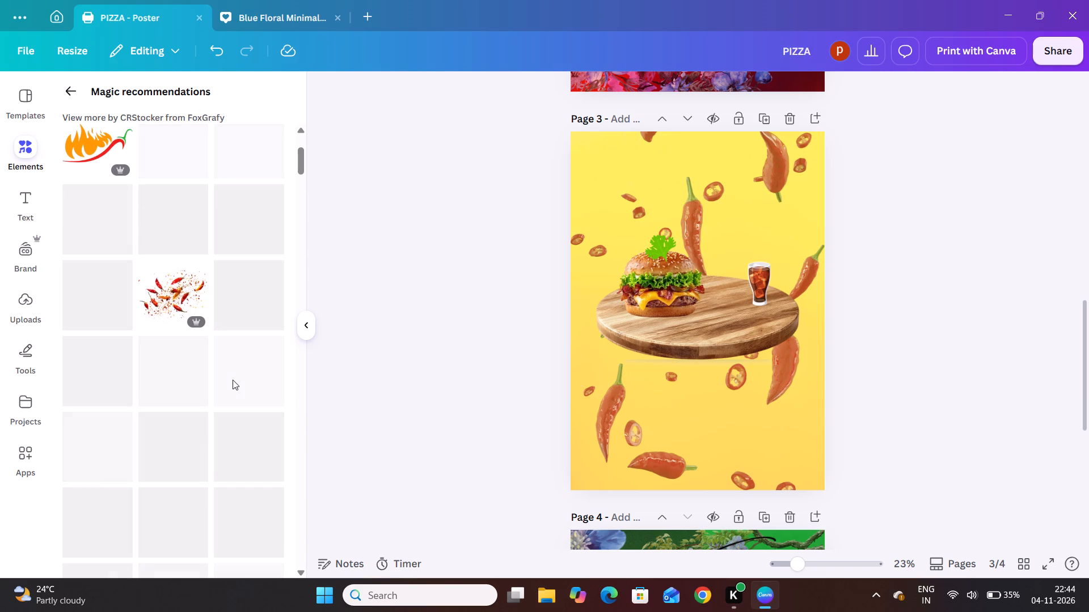
pyautogui.scroll(-1, 233, 380)
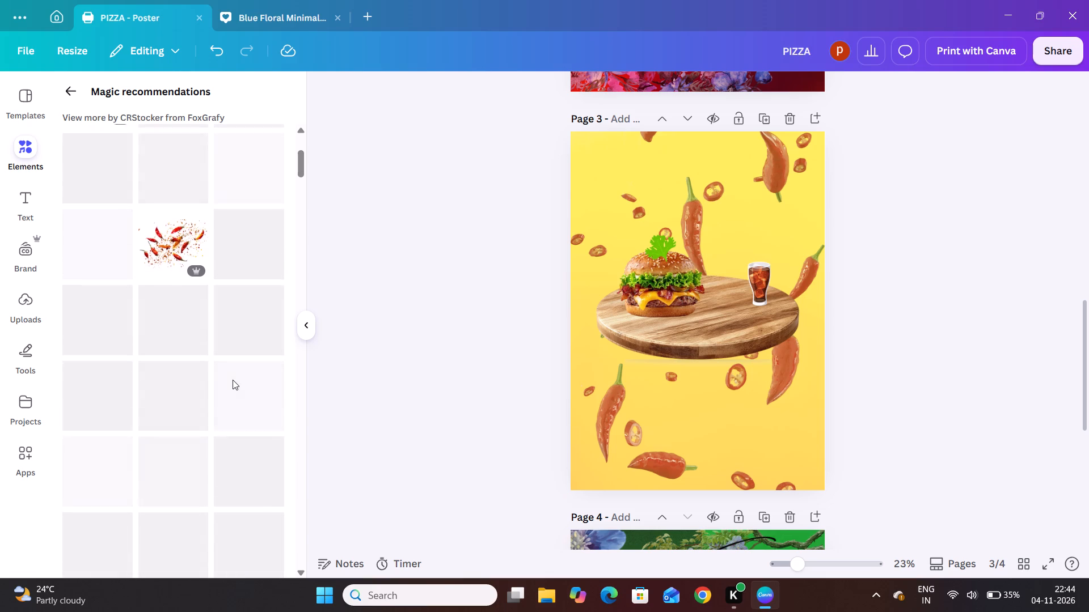
pyautogui.scroll(-3, 233, 380)
pyautogui.scroll(1, 233, 380)
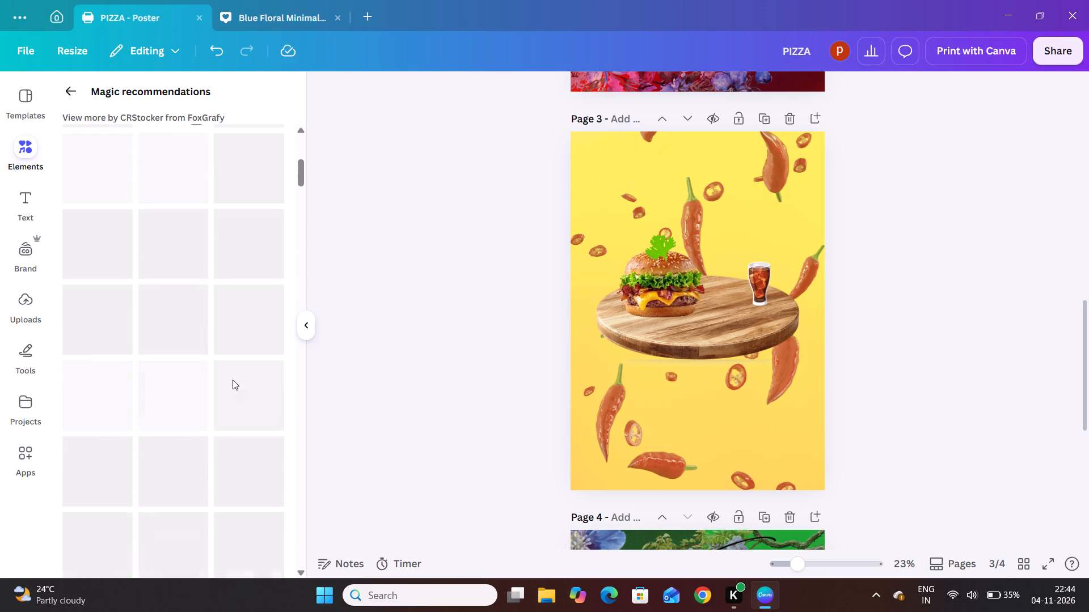
pyautogui.scroll(2, 233, 380)
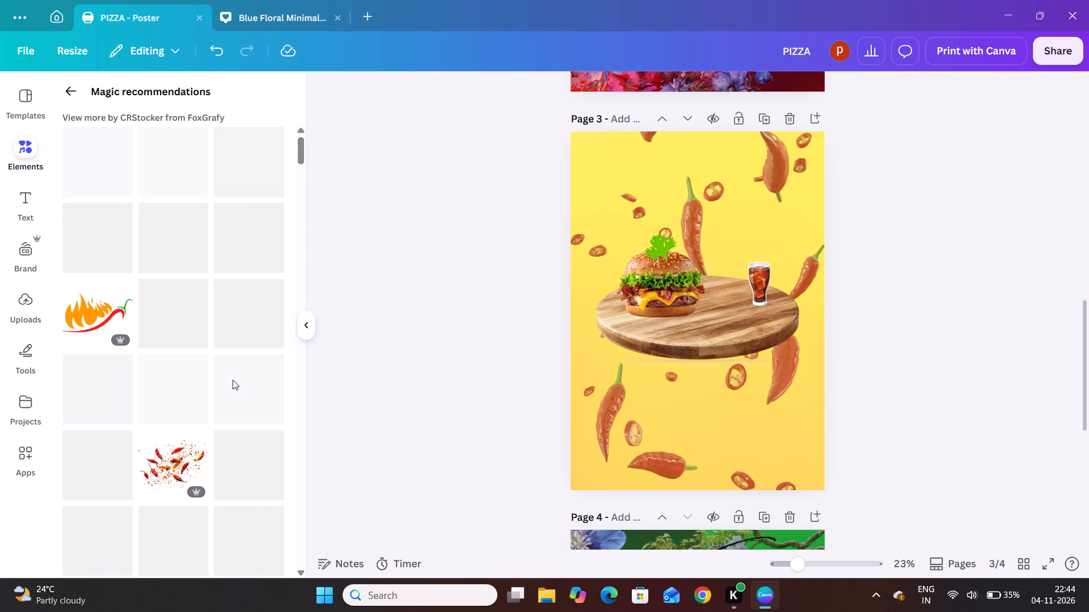
pyautogui.scroll(4, 233, 380)
pyautogui.click(71, 91)
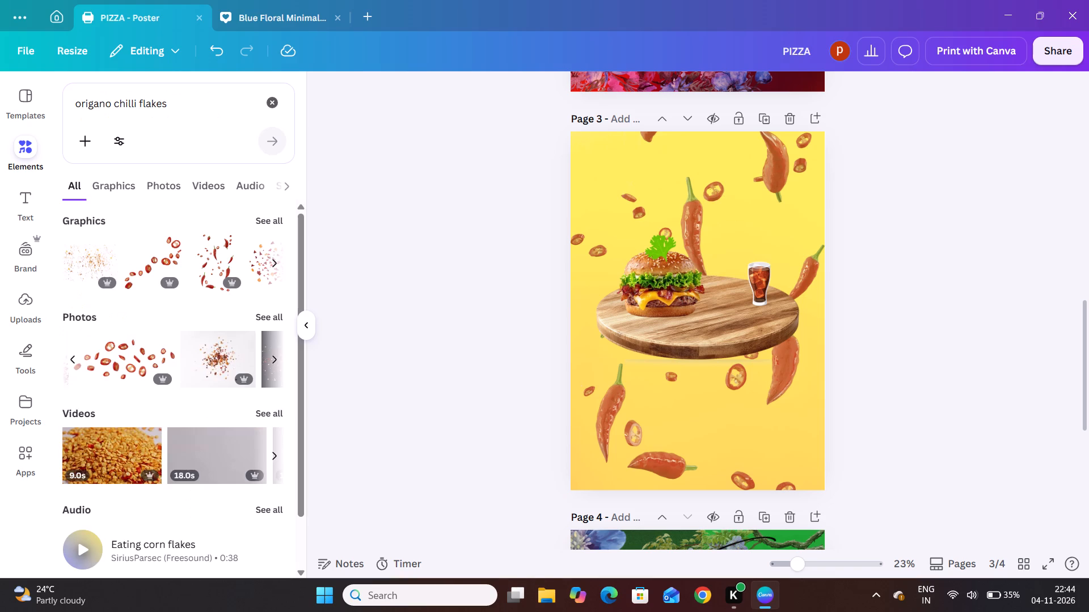
# Search the elements library for "cheese blocks".
pyautogui.moveTo(170, 109); pyautogui.dragTo(27, 108)
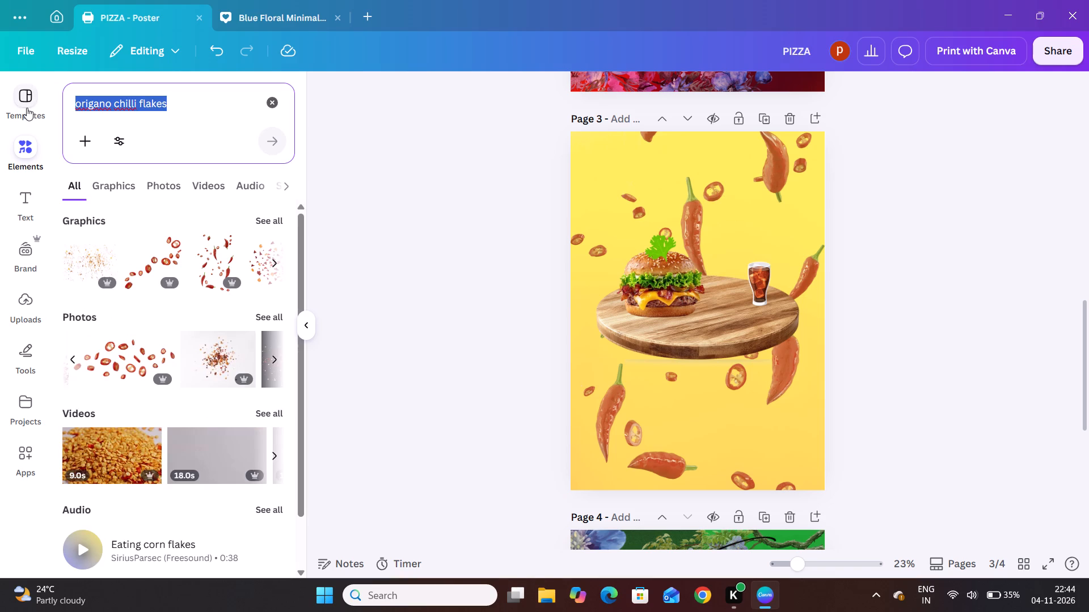
pyautogui.write('cheese blocks')
pyautogui.press('Return')
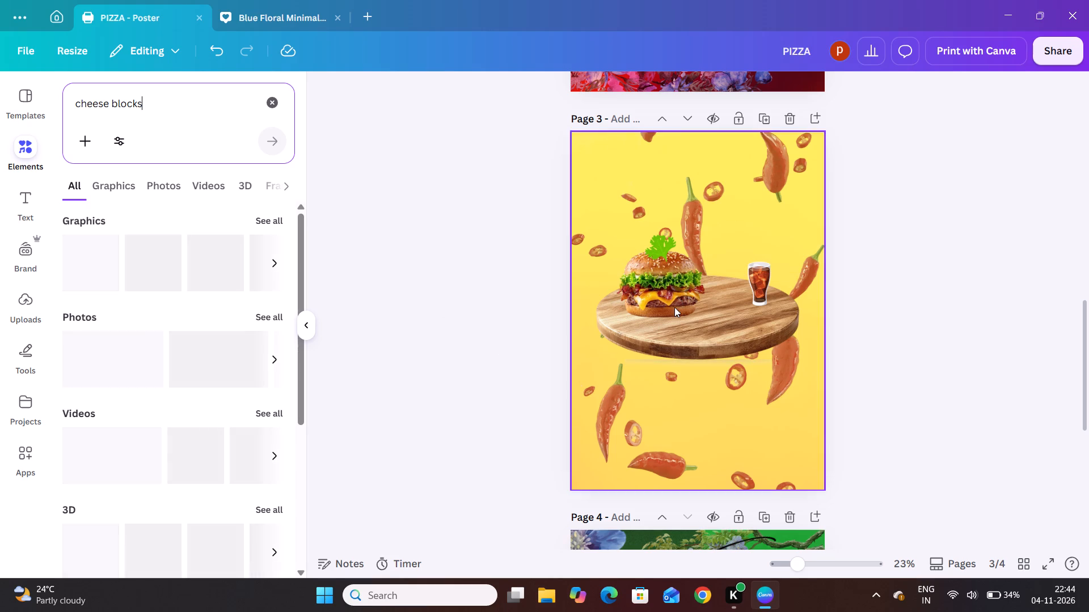
pyautogui.click(453, 342)
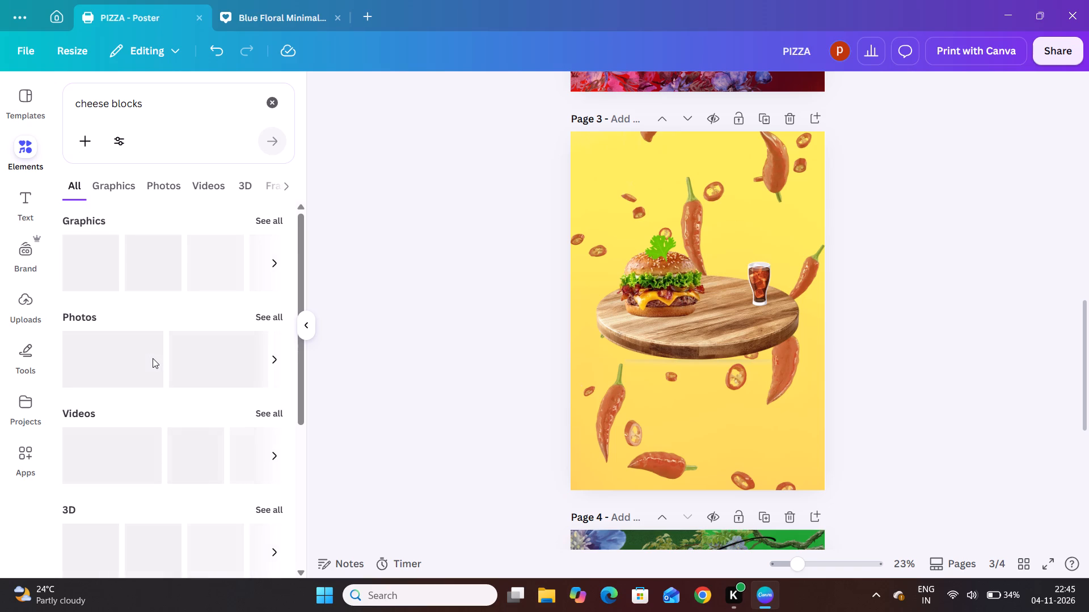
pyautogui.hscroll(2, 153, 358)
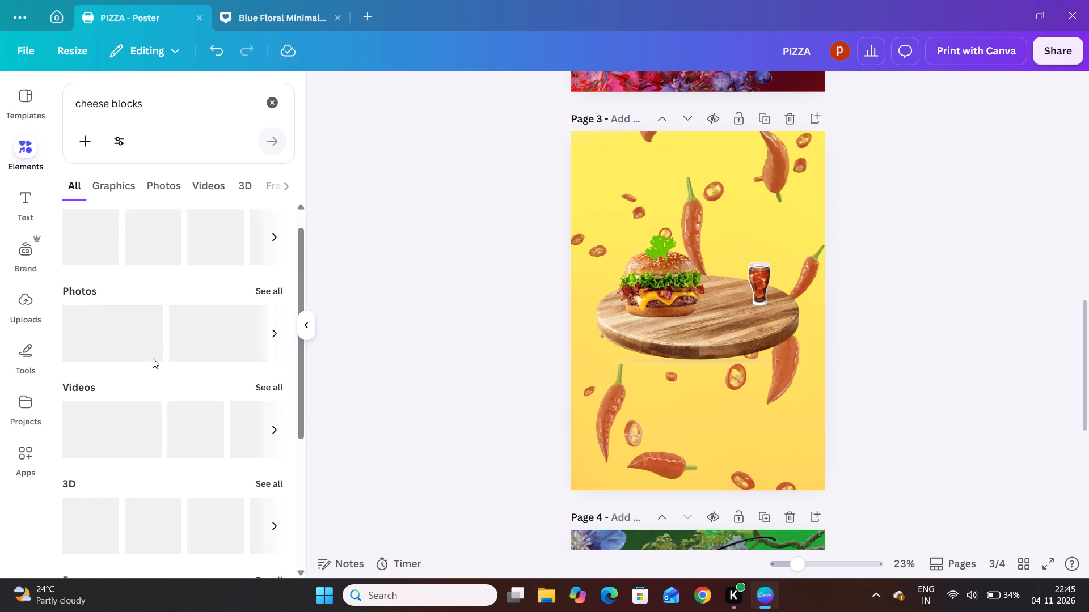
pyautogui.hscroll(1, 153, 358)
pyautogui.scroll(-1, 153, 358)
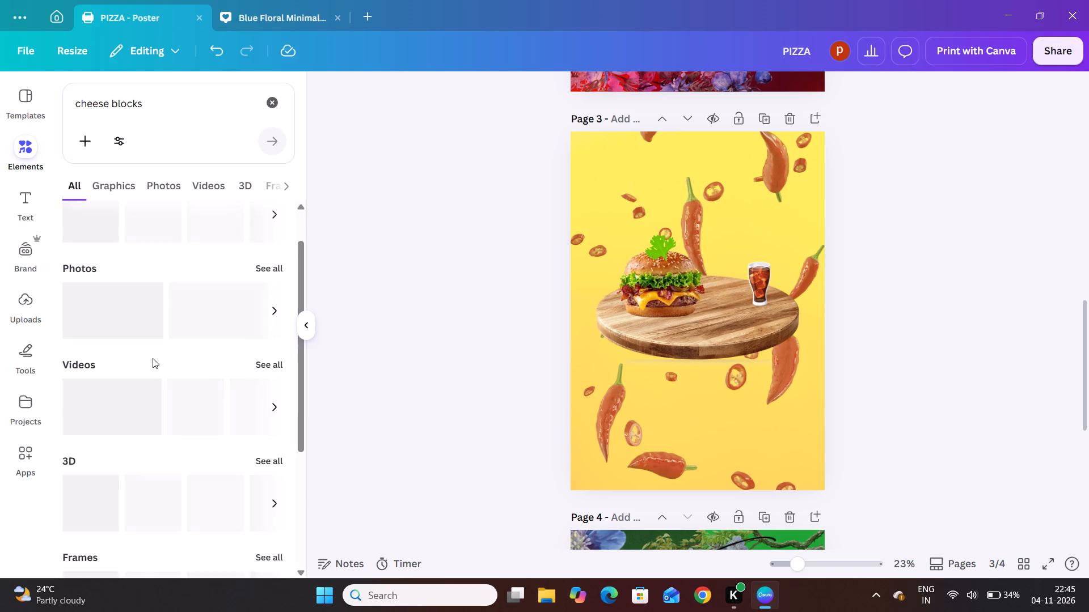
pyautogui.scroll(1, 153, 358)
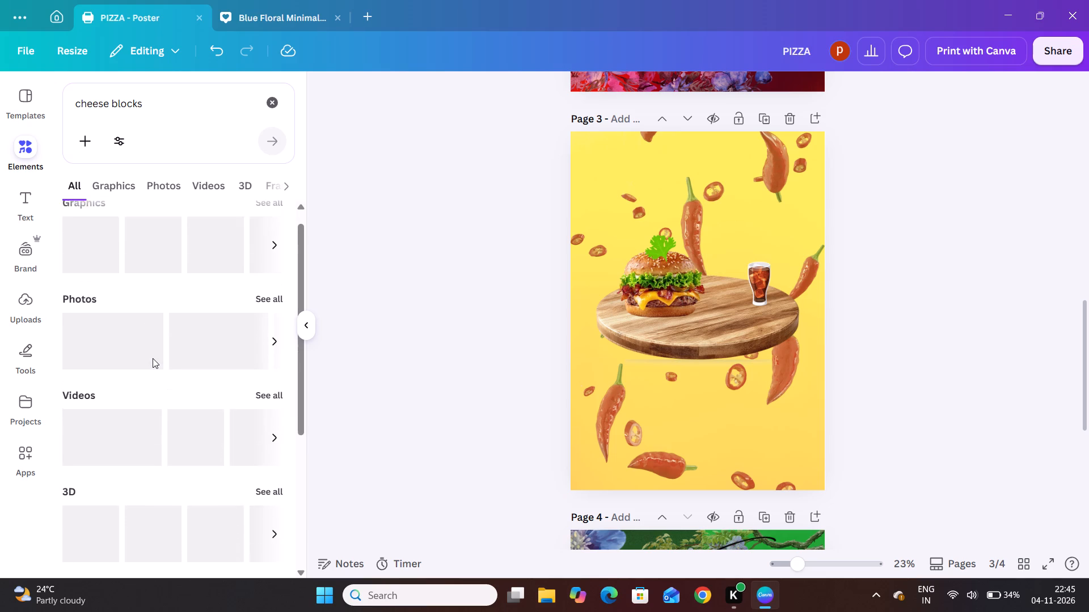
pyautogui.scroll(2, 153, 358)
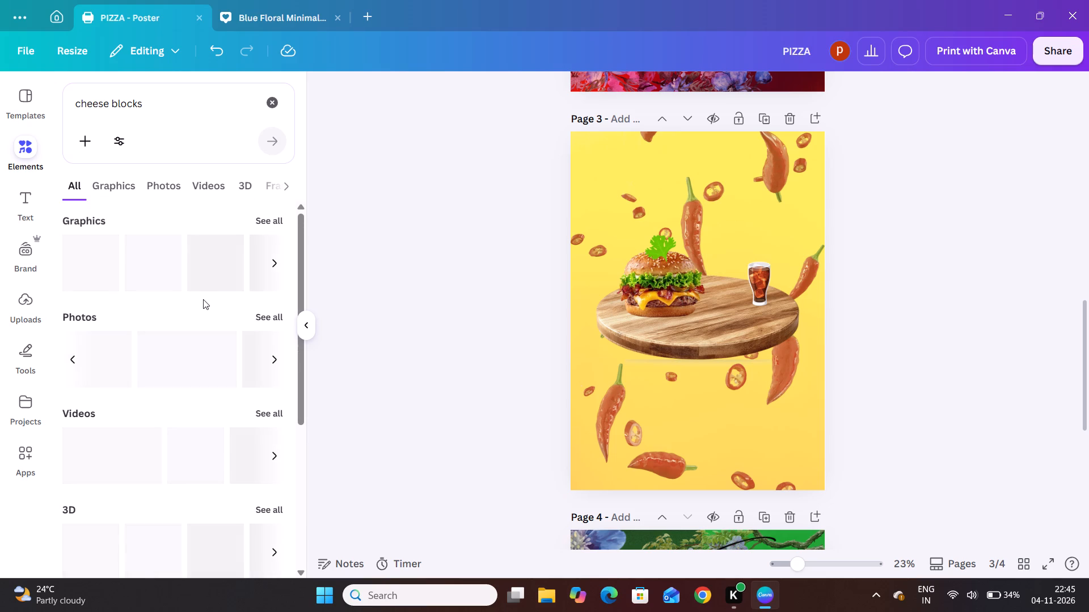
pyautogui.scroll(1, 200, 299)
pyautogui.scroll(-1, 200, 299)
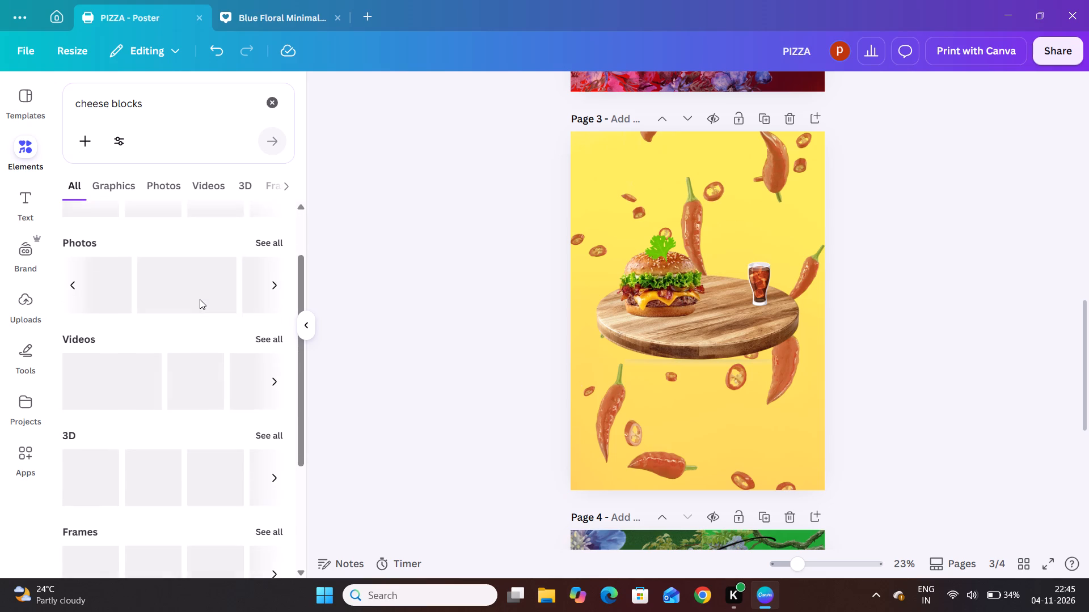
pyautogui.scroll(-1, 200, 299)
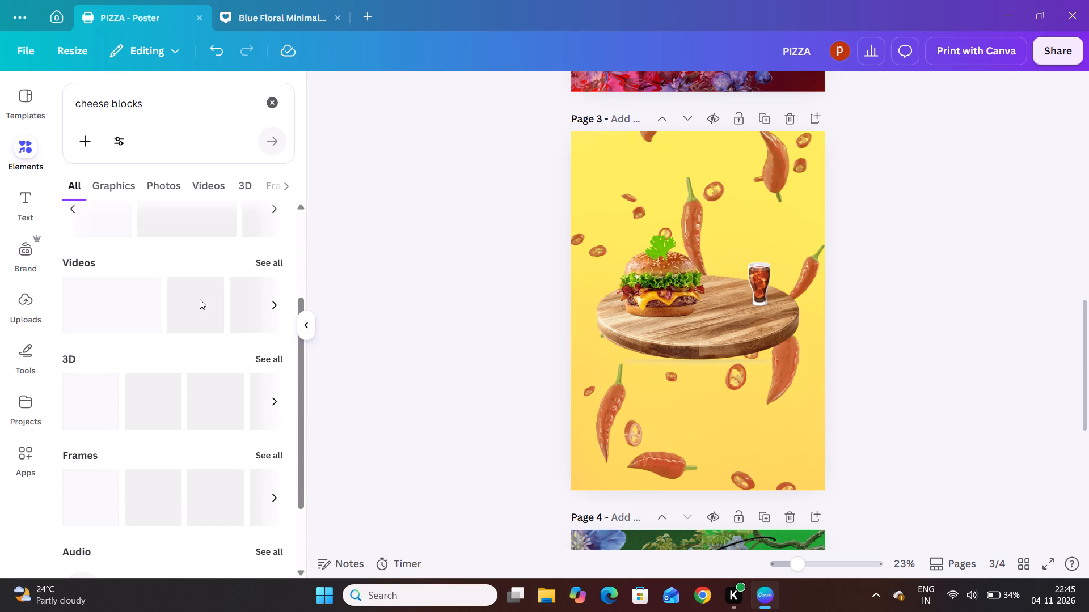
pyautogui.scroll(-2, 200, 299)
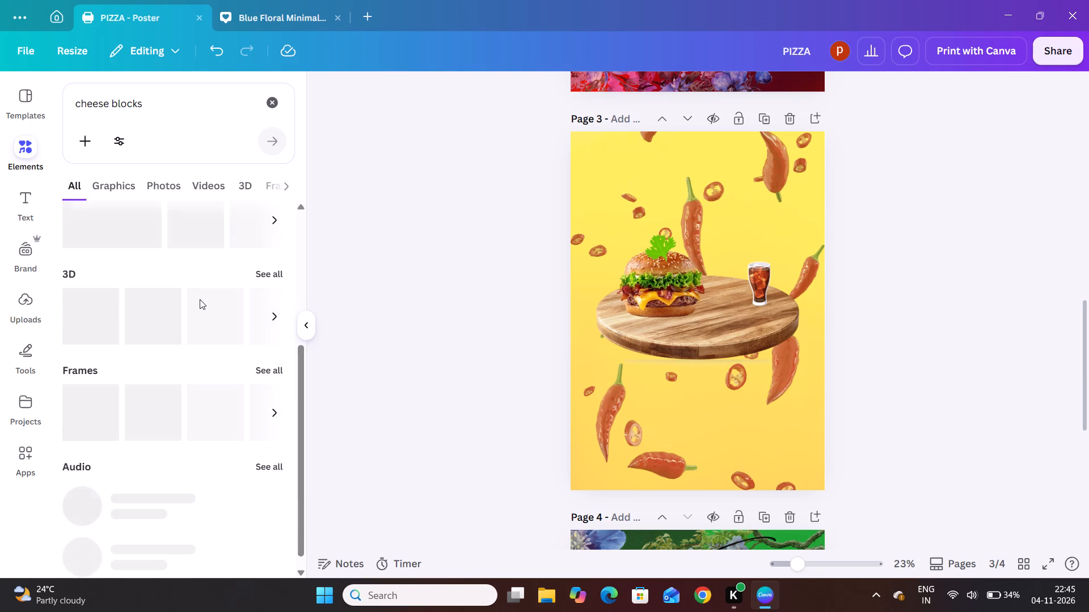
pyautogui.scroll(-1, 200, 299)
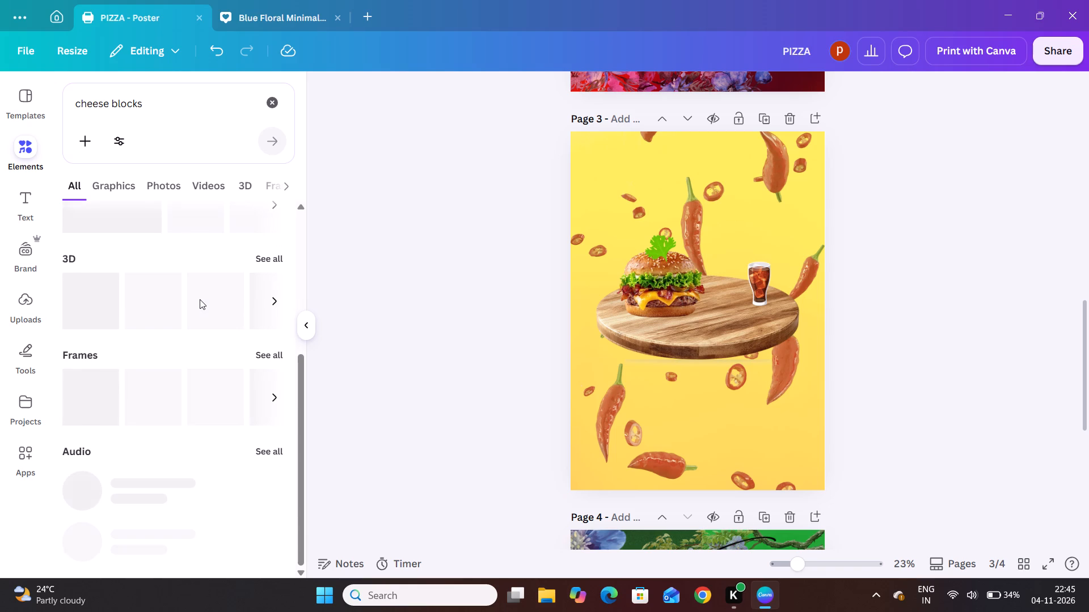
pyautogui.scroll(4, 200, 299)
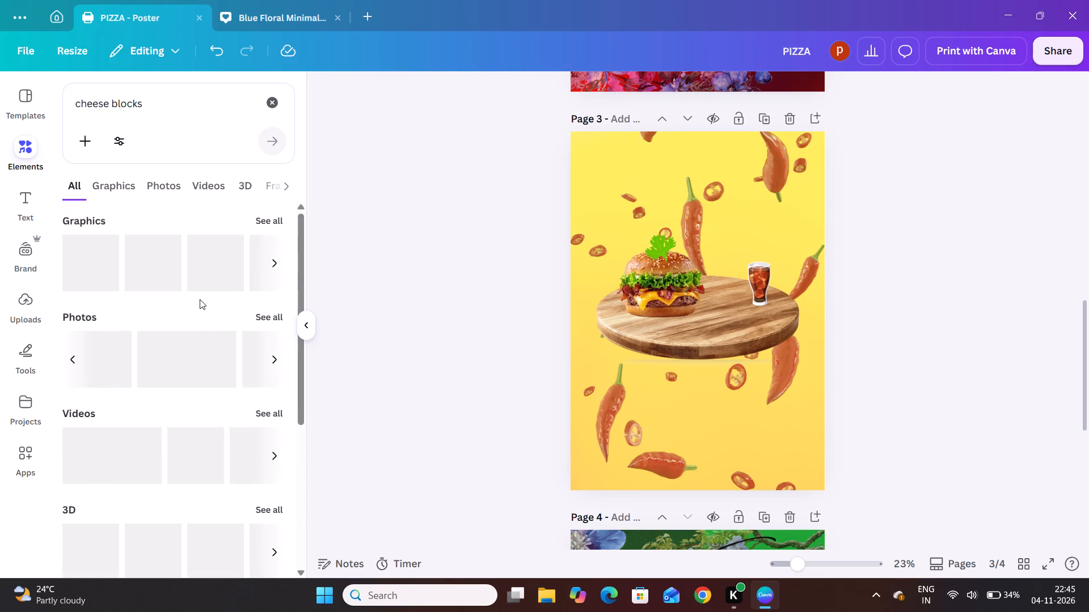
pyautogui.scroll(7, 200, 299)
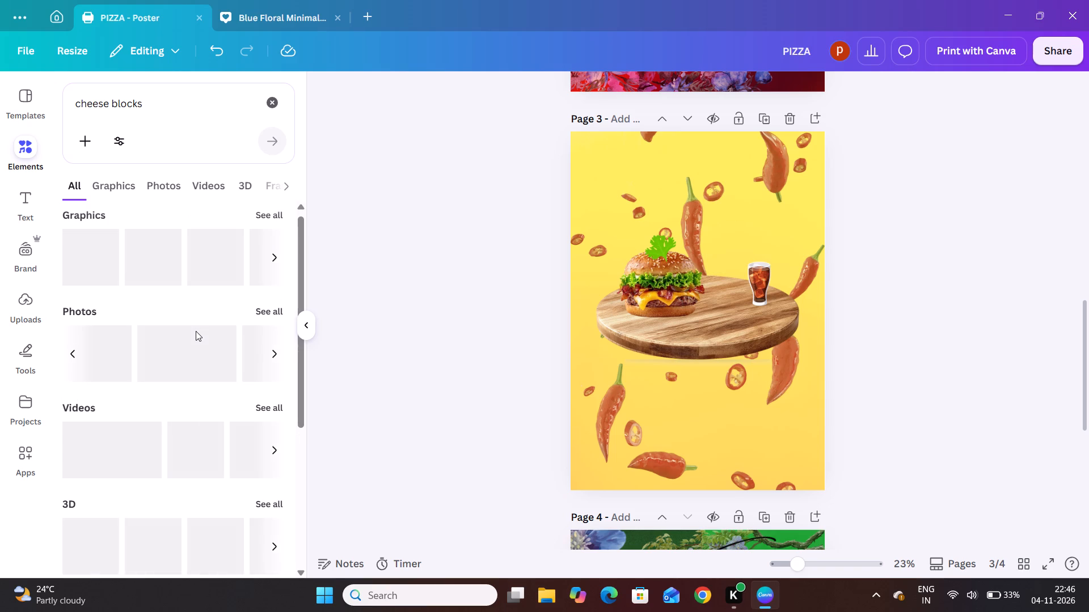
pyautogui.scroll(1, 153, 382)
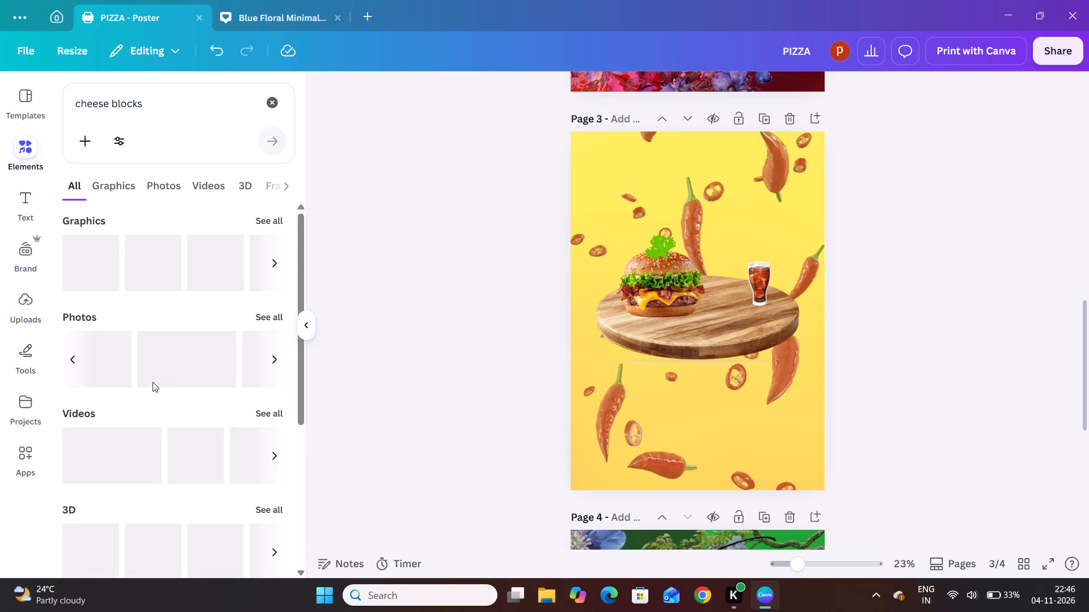
# Open the full set of photo results for "cheese blocks" and look through it for a cheese image that suits the burger poster.
pyautogui.scroll(-2, 153, 382)
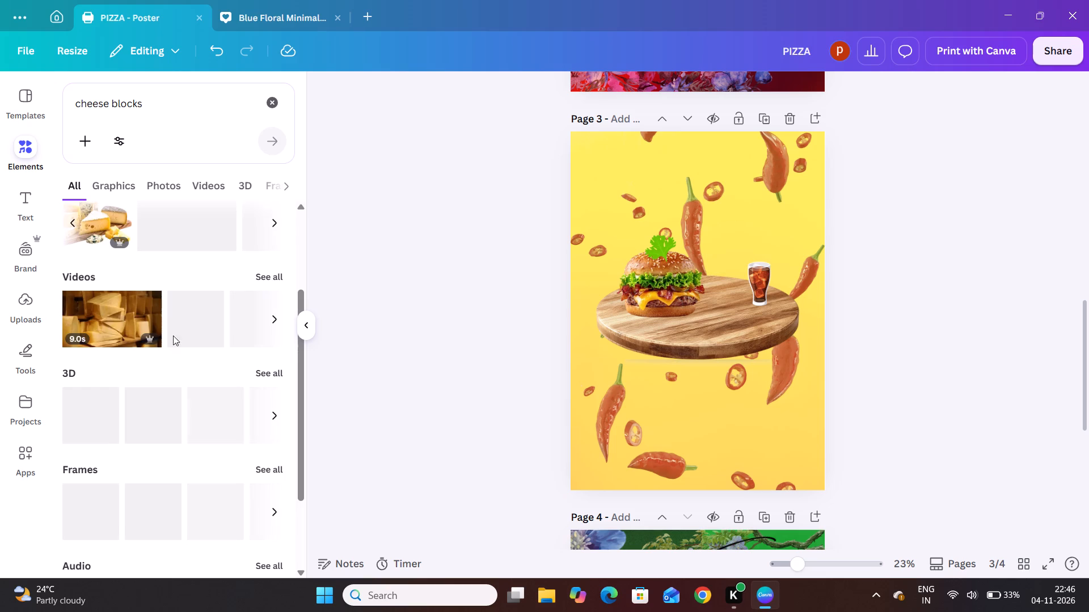
pyautogui.scroll(2, 177, 342)
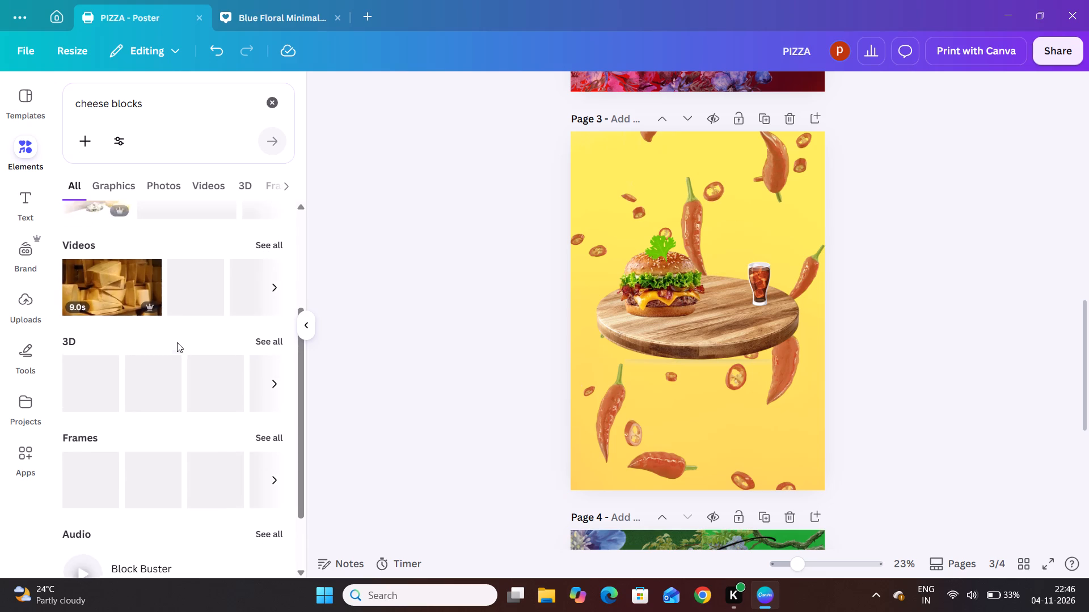
pyautogui.scroll(3, 177, 342)
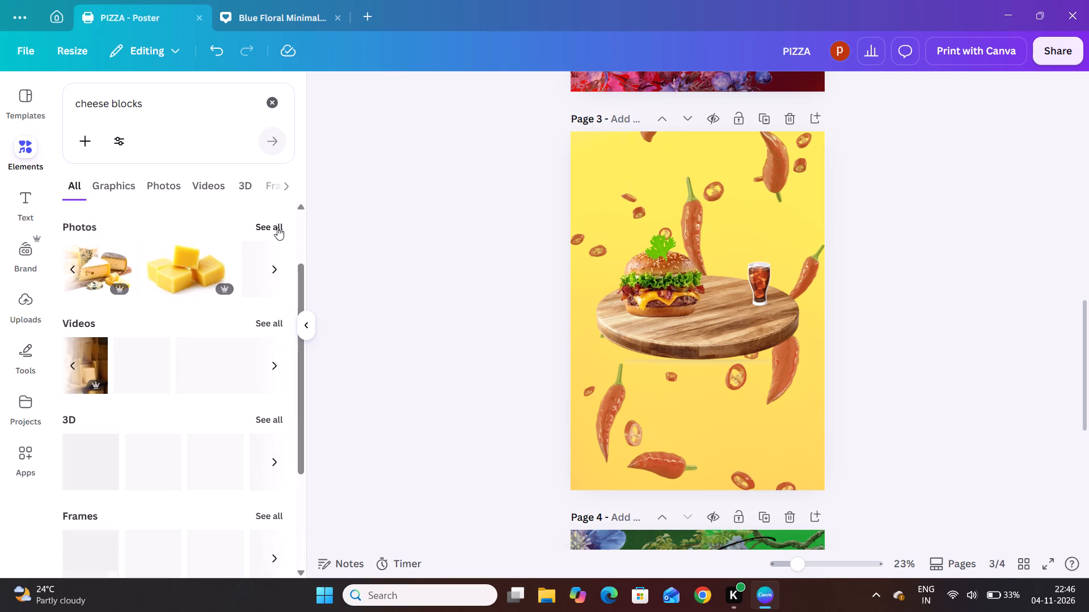
pyautogui.click(280, 224)
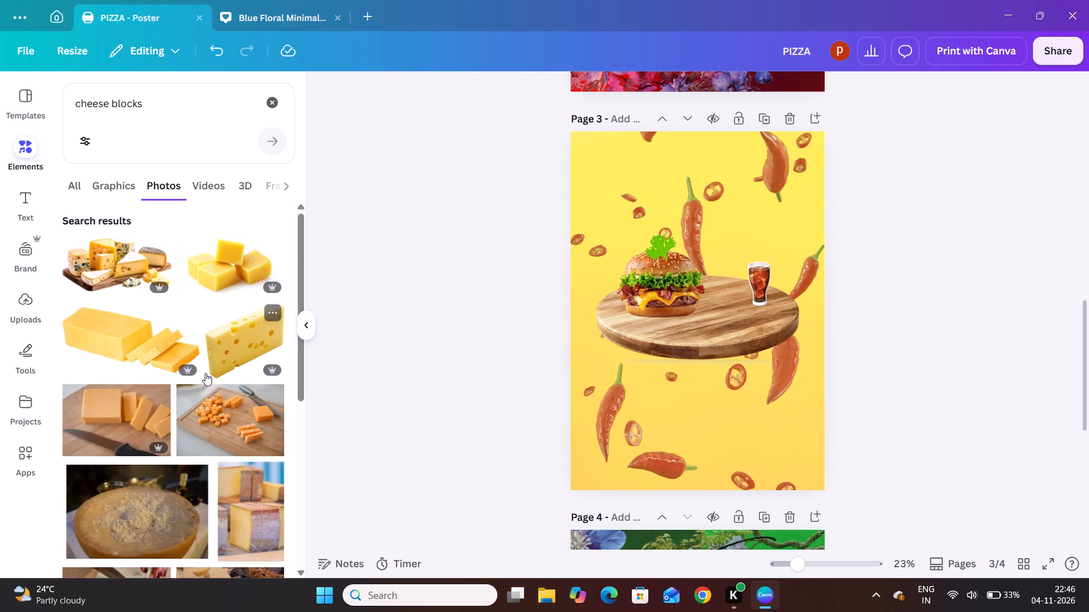
pyautogui.scroll(-1, 201, 442)
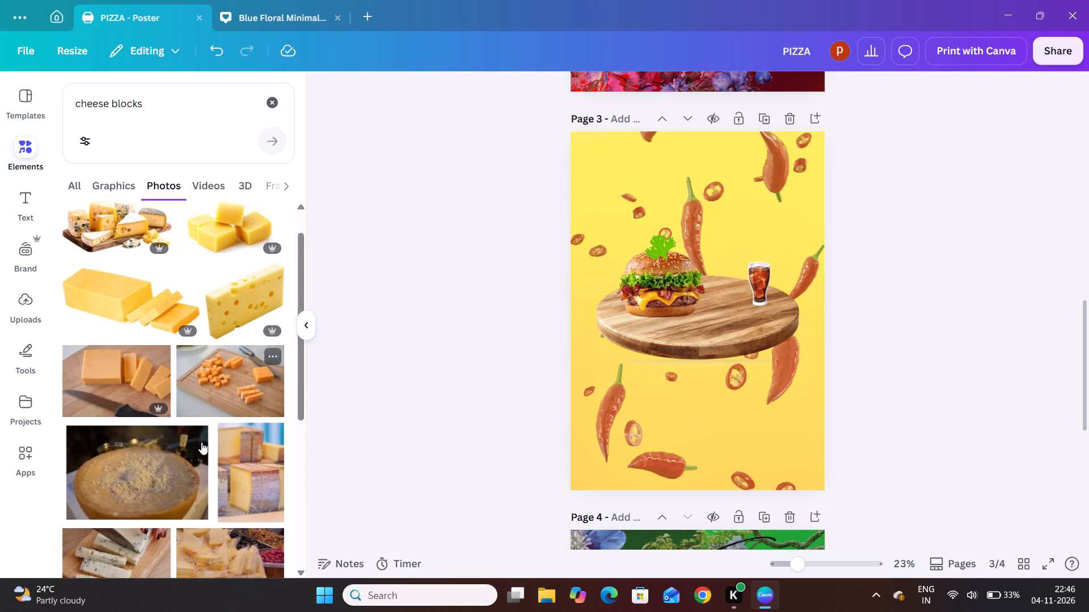
pyautogui.scroll(-4, 201, 442)
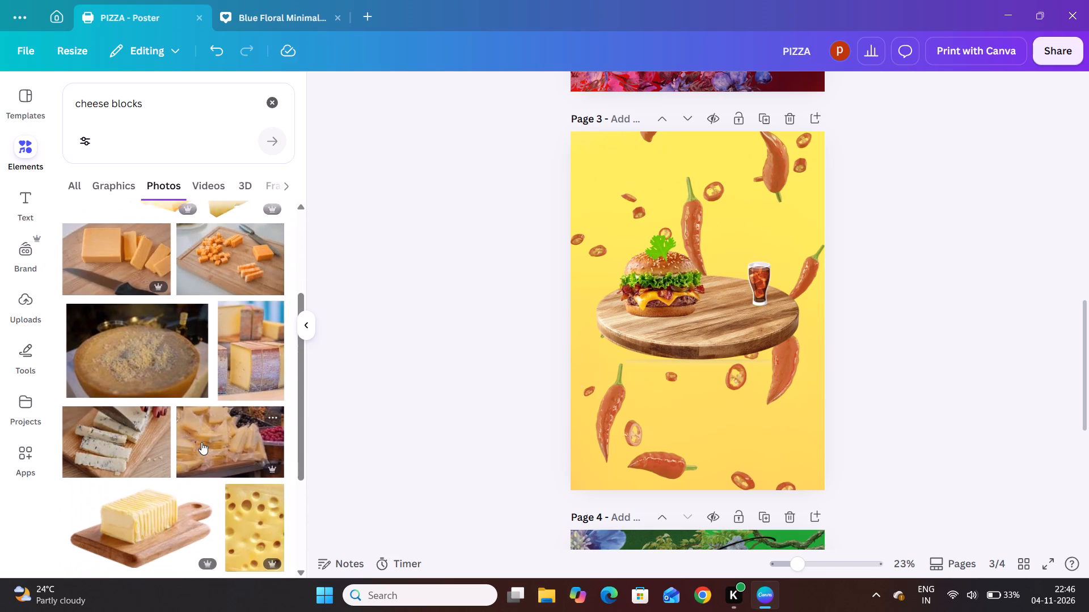
pyautogui.scroll(-3, 201, 442)
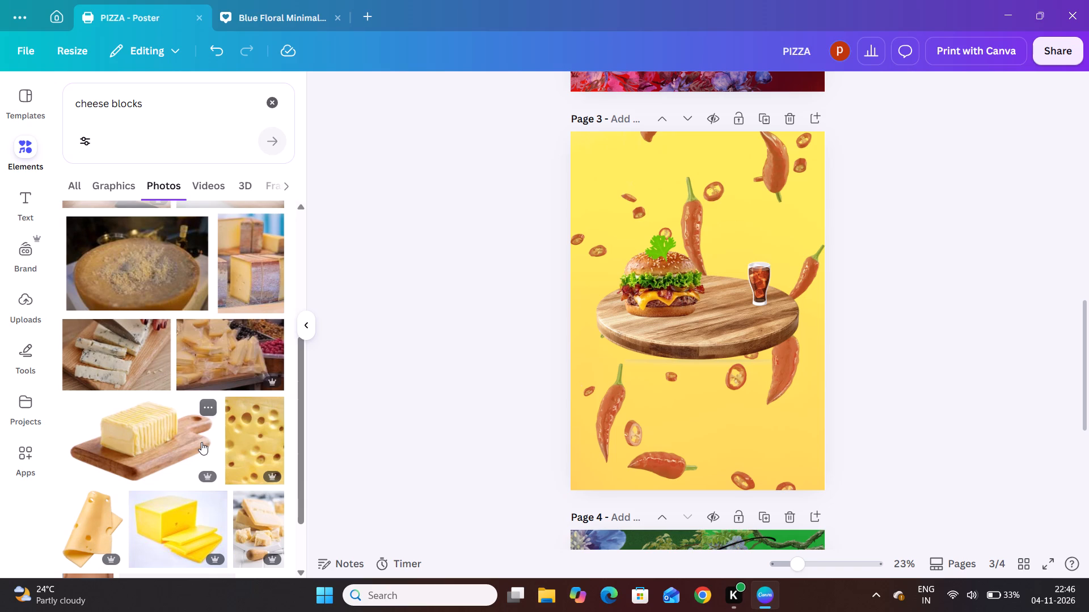
pyautogui.scroll(-4, 201, 442)
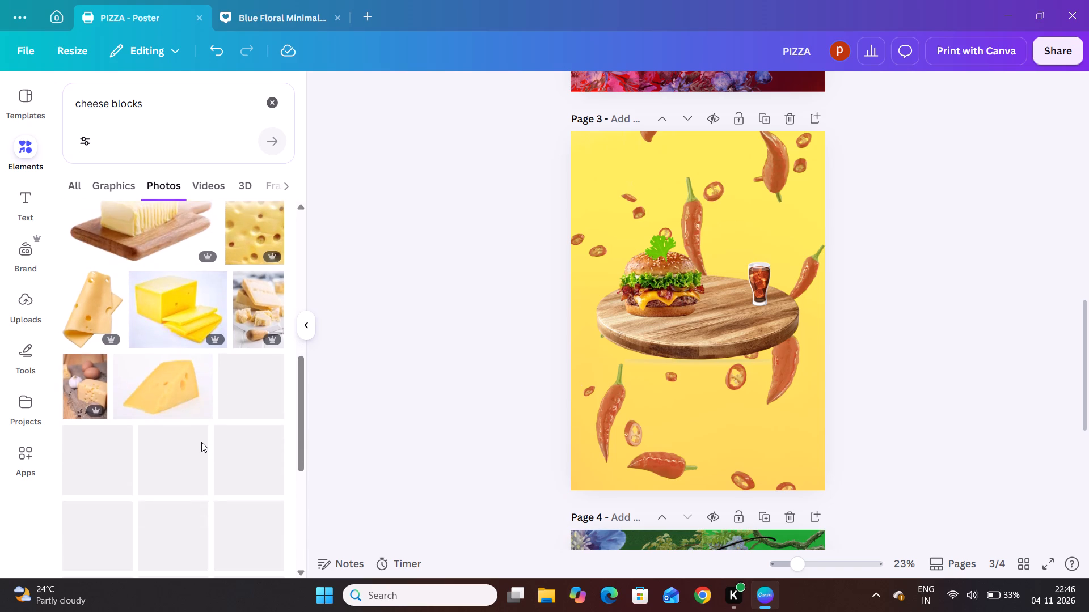
pyautogui.scroll(-3, 201, 442)
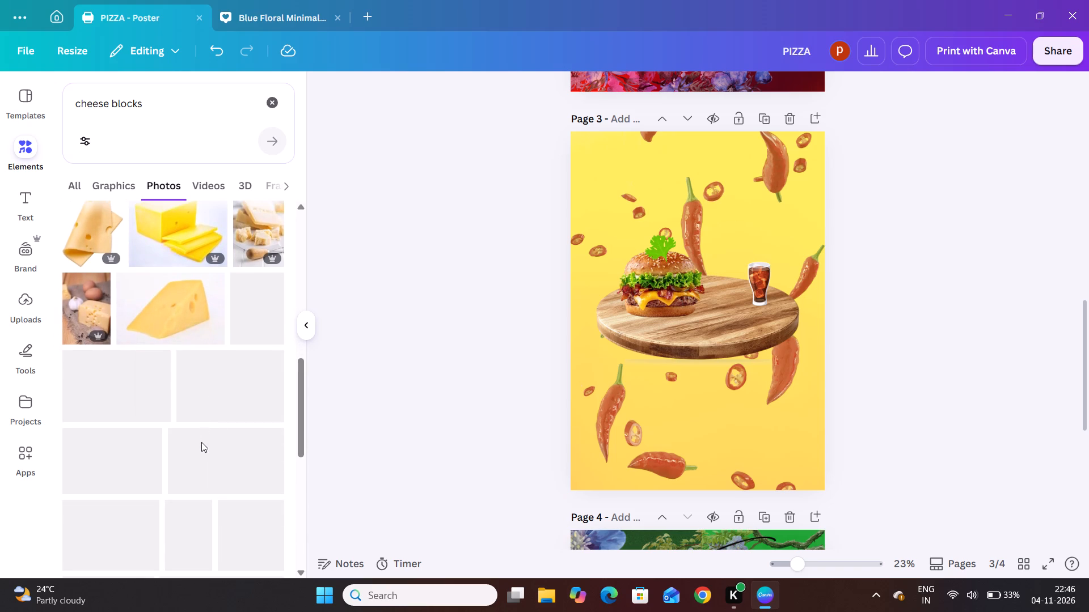
pyautogui.scroll(-1, 201, 442)
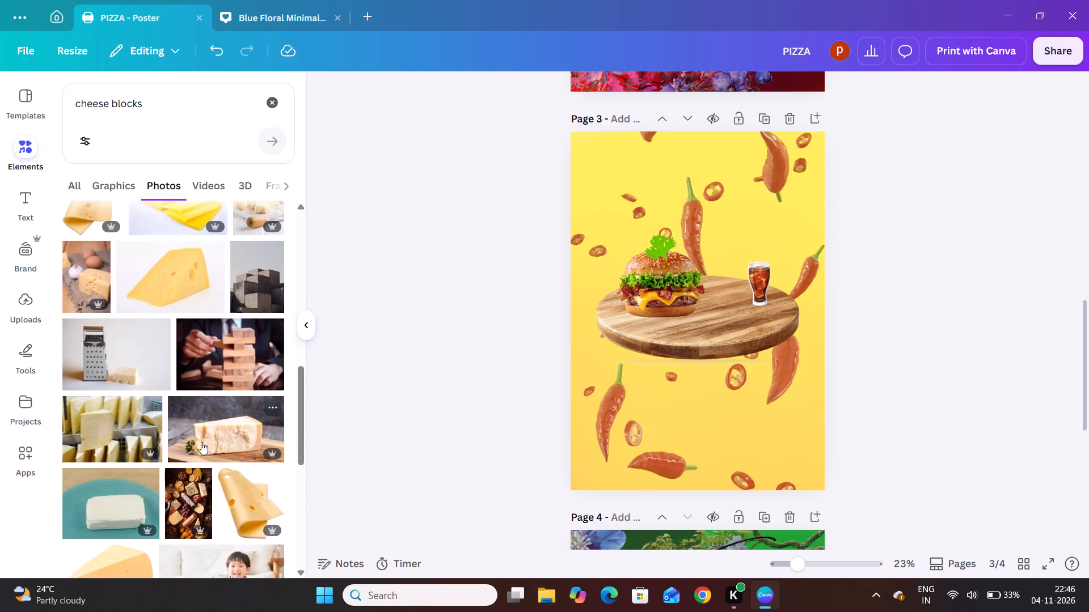
pyautogui.scroll(-2, 201, 442)
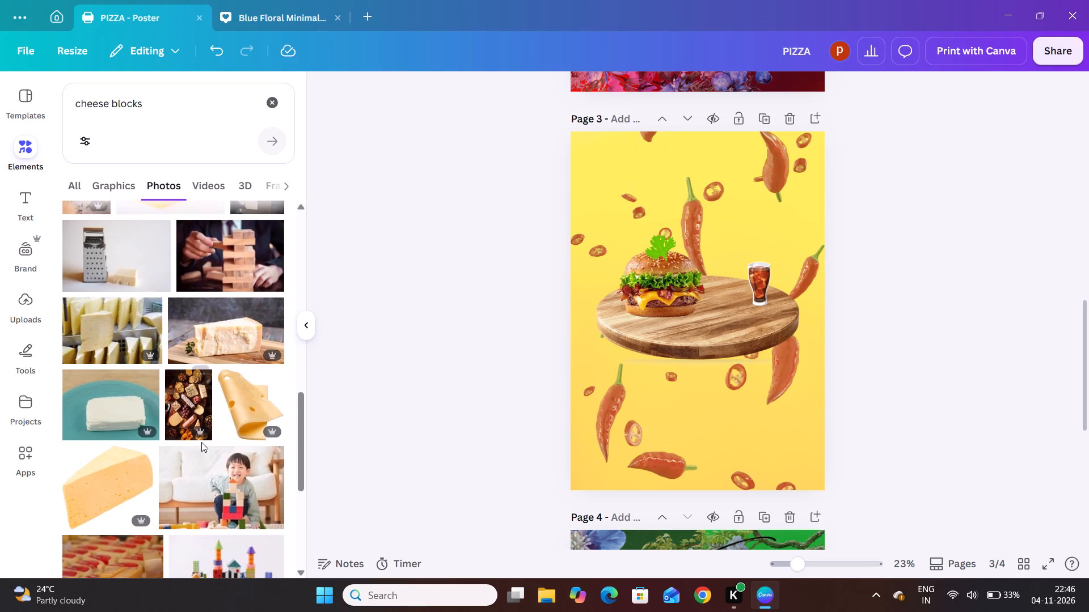
pyautogui.scroll(-2, 201, 442)
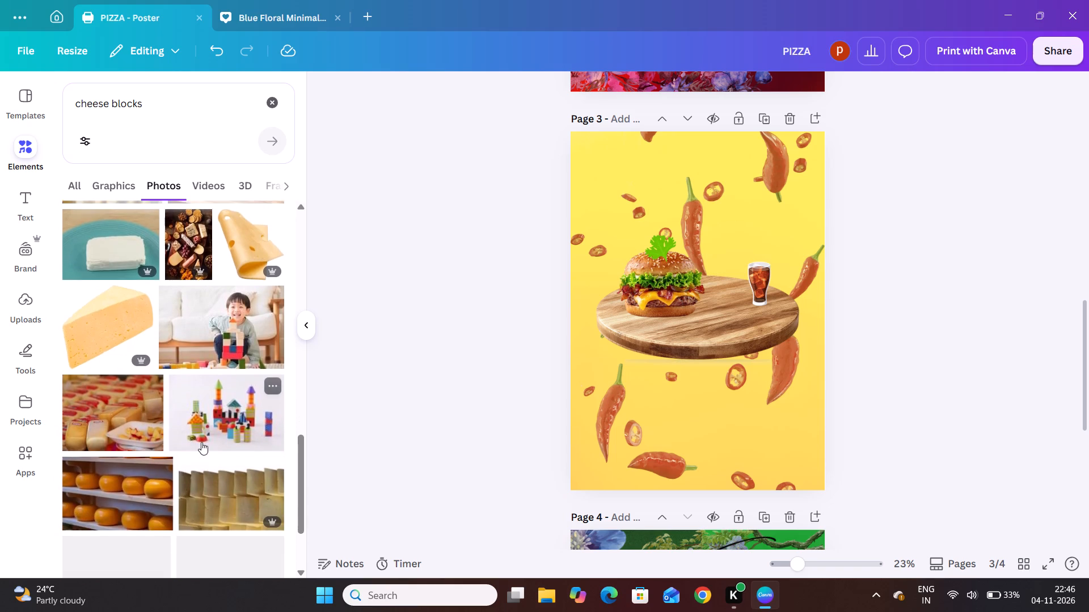
pyautogui.scroll(-3, 201, 442)
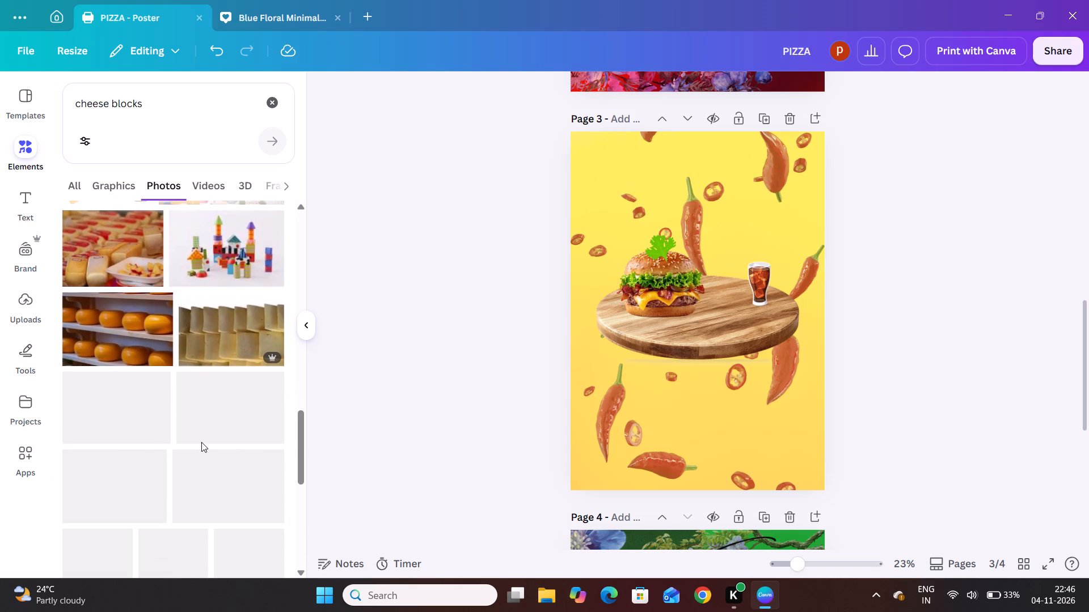
pyautogui.scroll(-2, 201, 442)
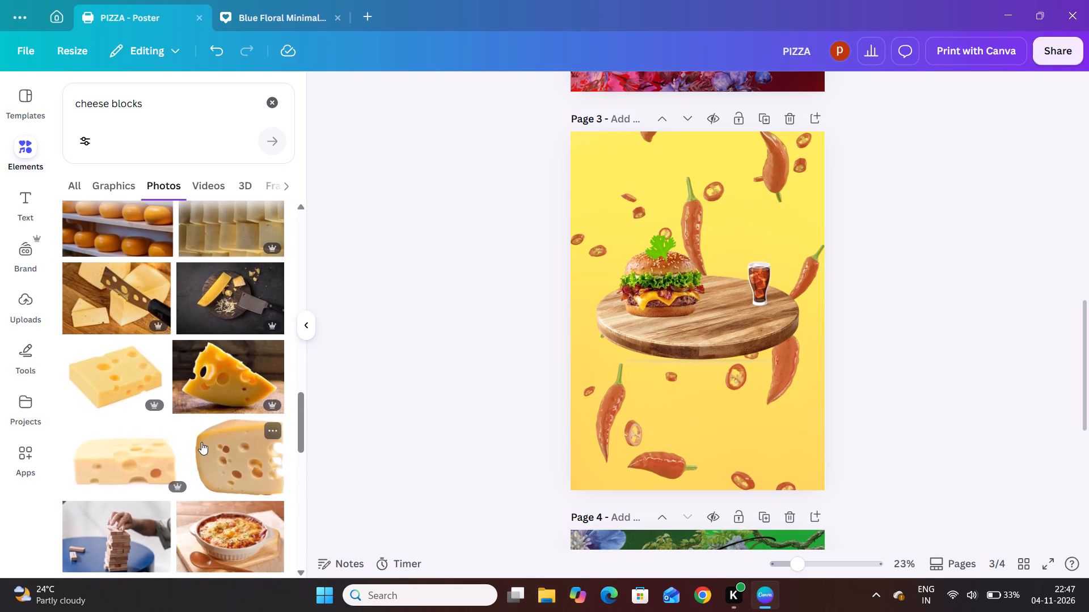
pyautogui.scroll(-2, 201, 442)
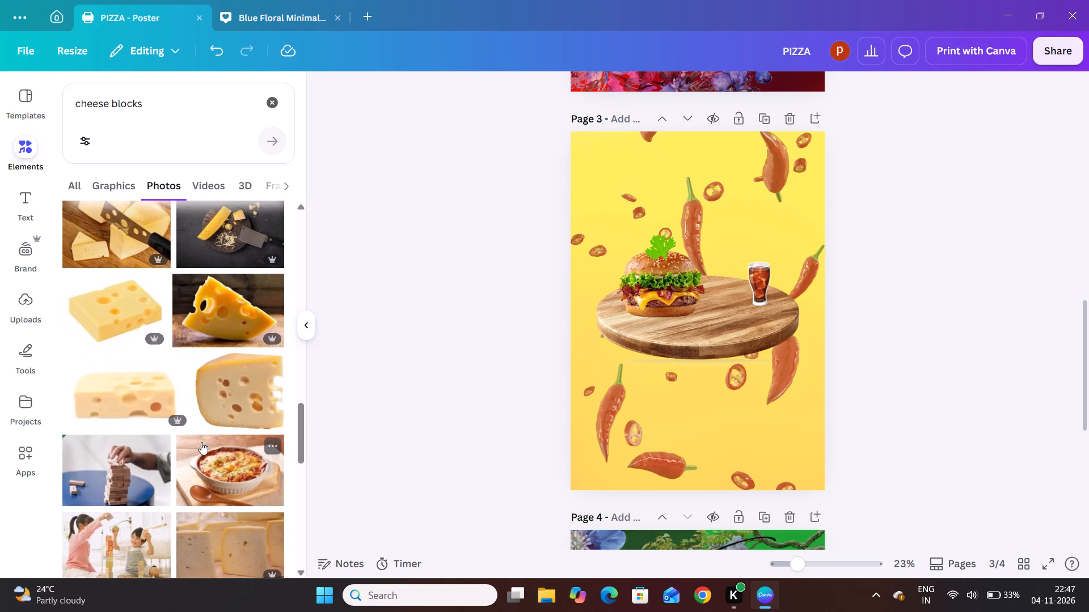
pyautogui.scroll(-2, 201, 442)
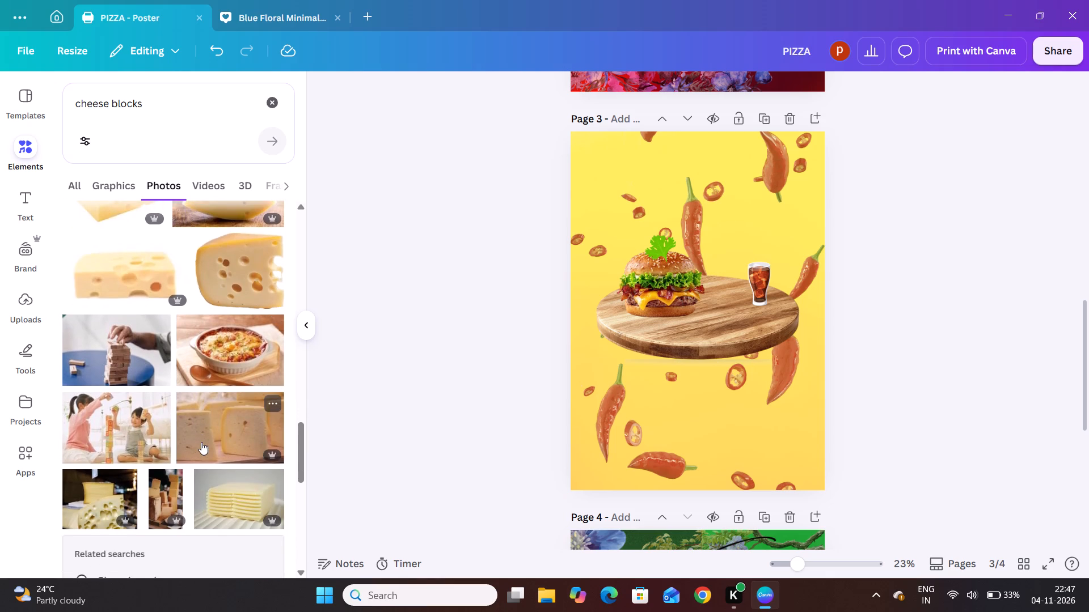
pyautogui.scroll(-2, 201, 442)
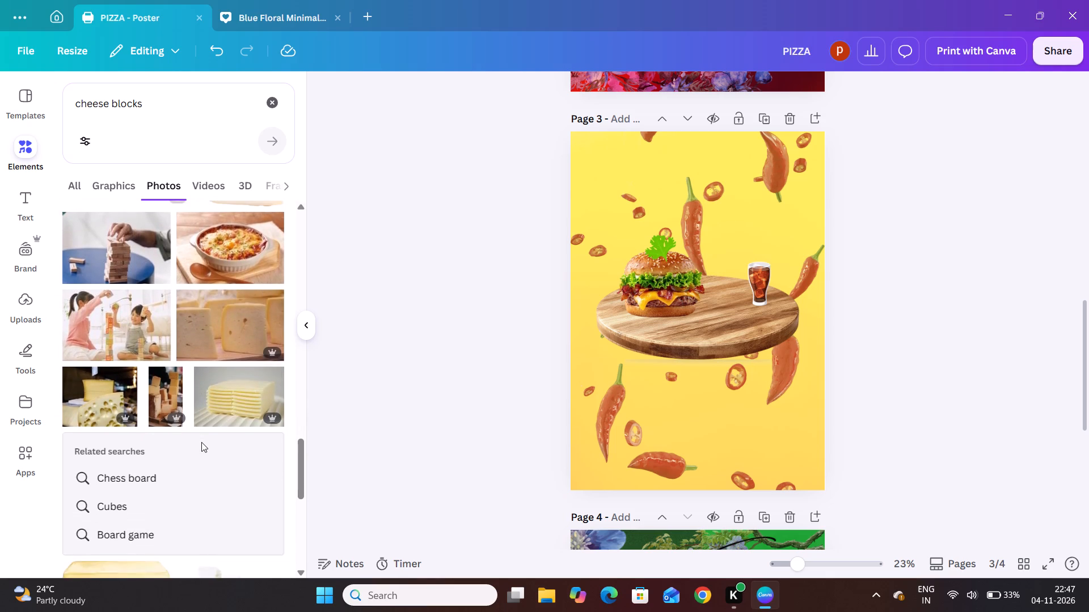
pyautogui.scroll(-1, 201, 442)
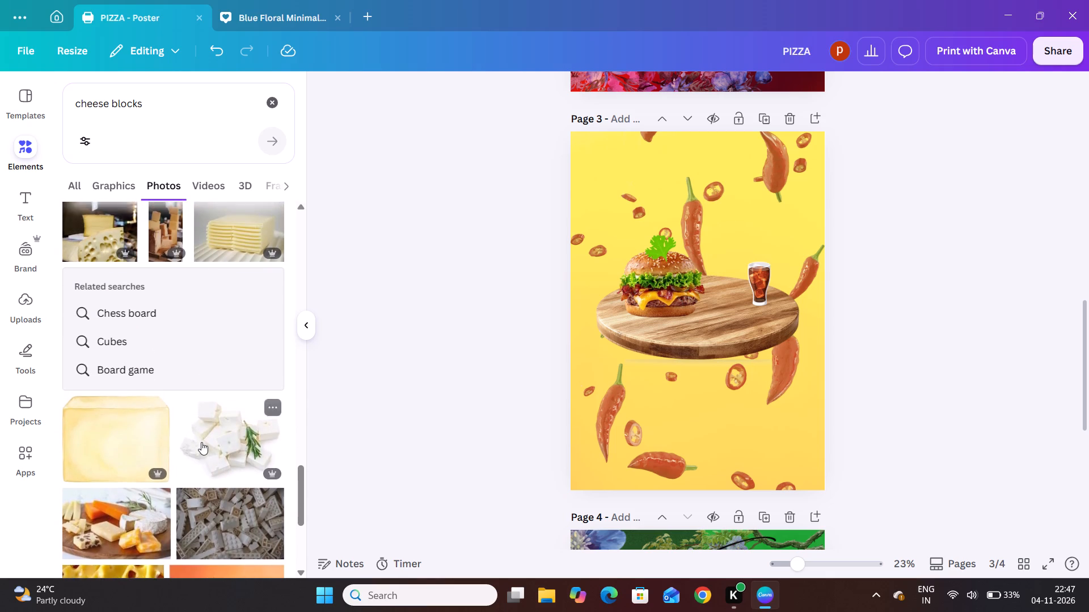
pyautogui.scroll(5, 201, 442)
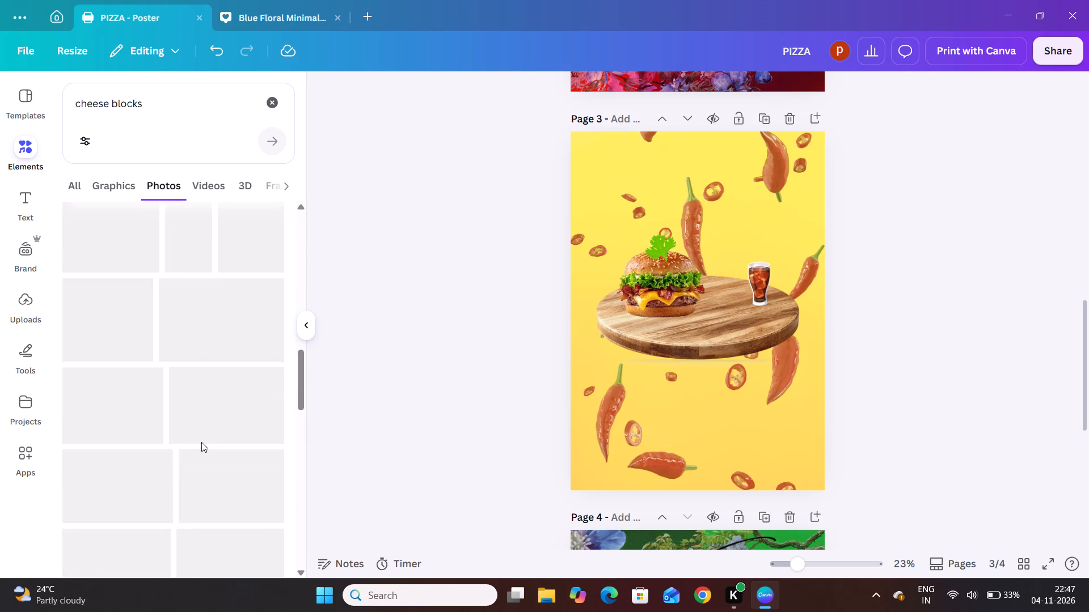
pyautogui.scroll(3, 201, 442)
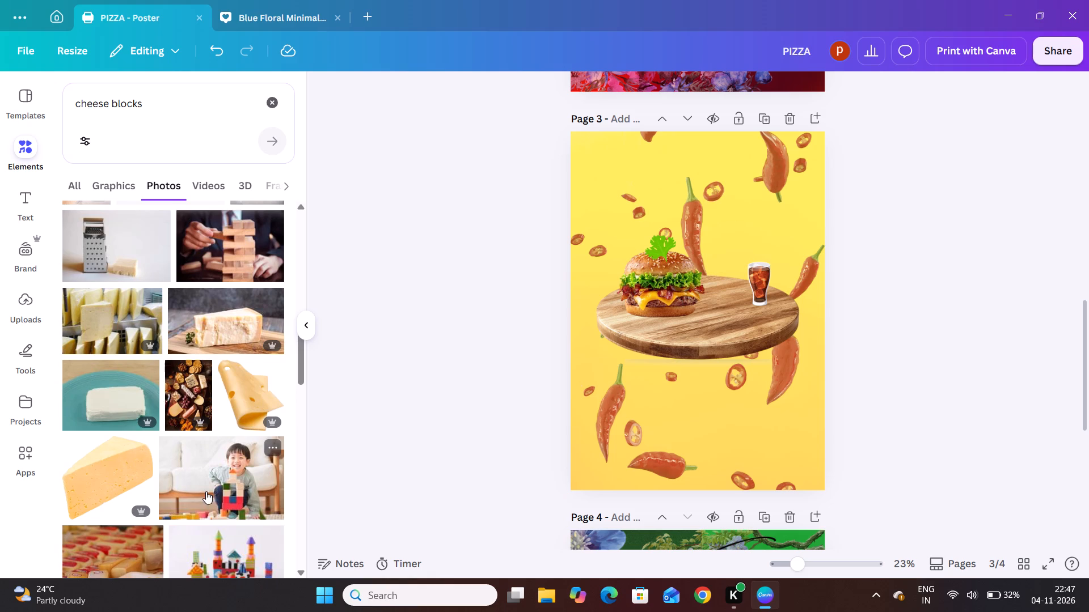
pyautogui.scroll(-2, 185, 414)
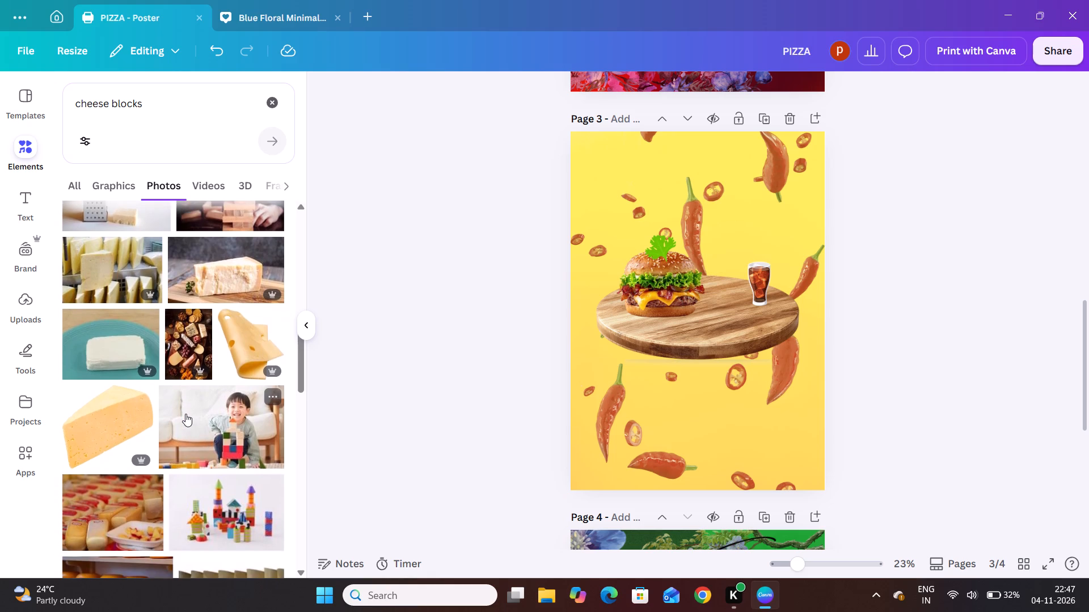
pyautogui.scroll(-2, 185, 414)
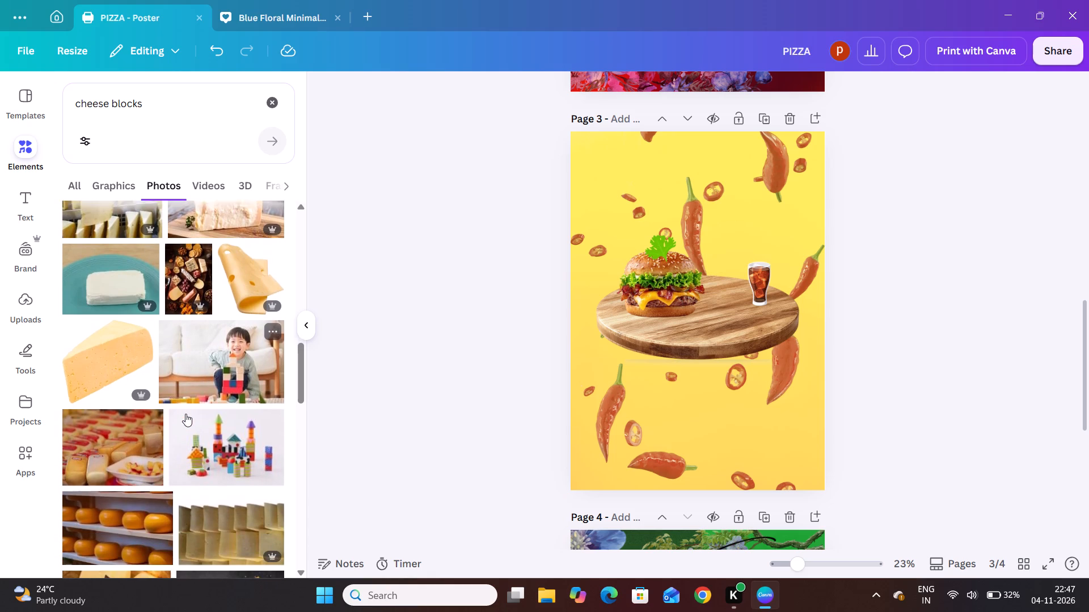
# Browse further through the "cheese blocks" photo results and compare the cut-out cheese images for one that suits the burger poster.
pyautogui.scroll(-2, 185, 414)
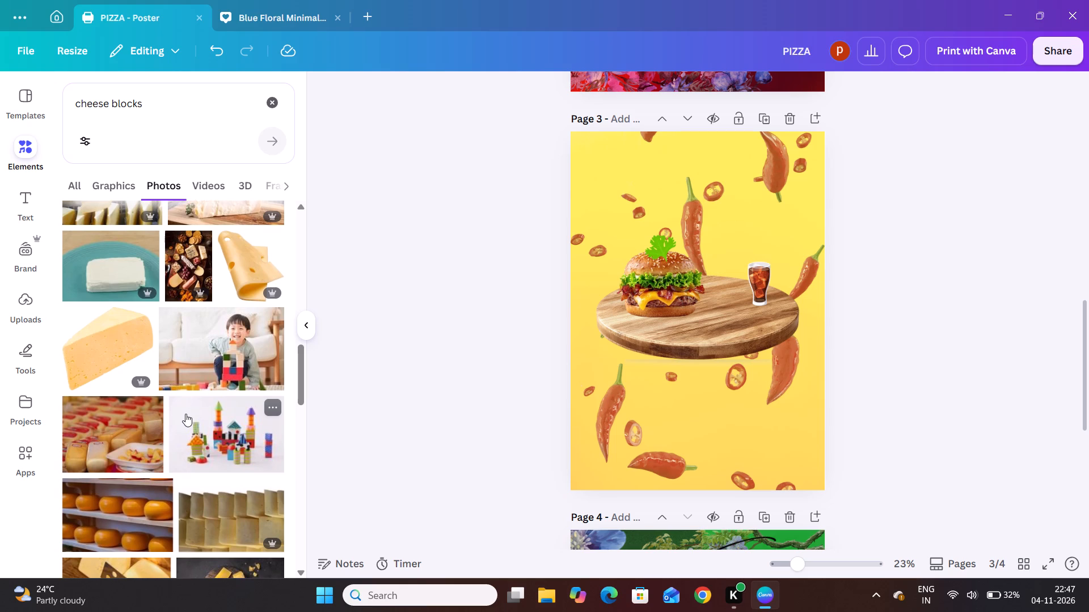
pyautogui.scroll(-4, 185, 414)
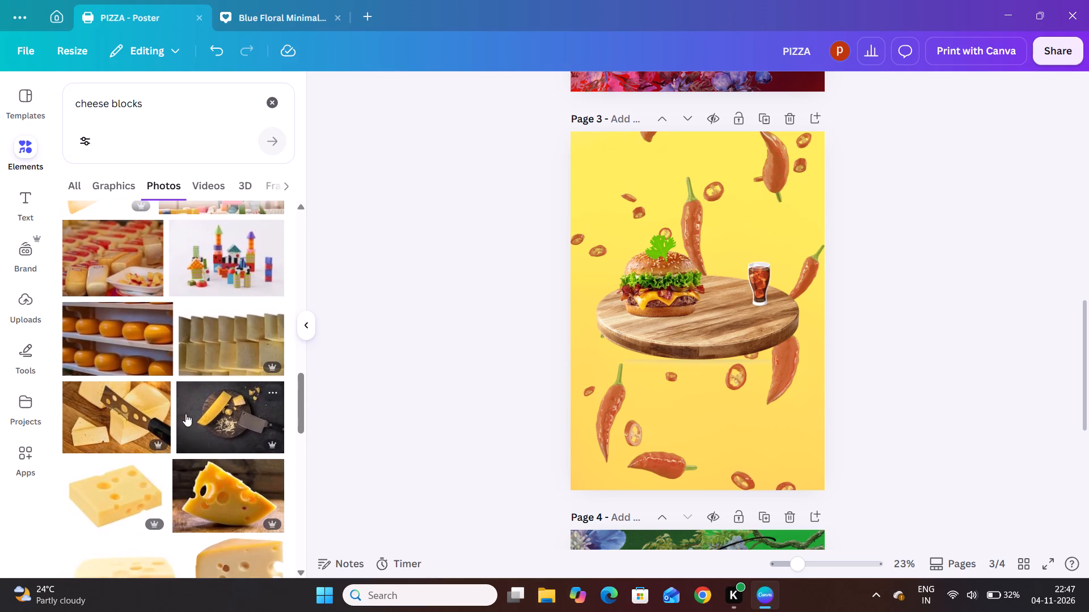
pyautogui.scroll(1, 185, 414)
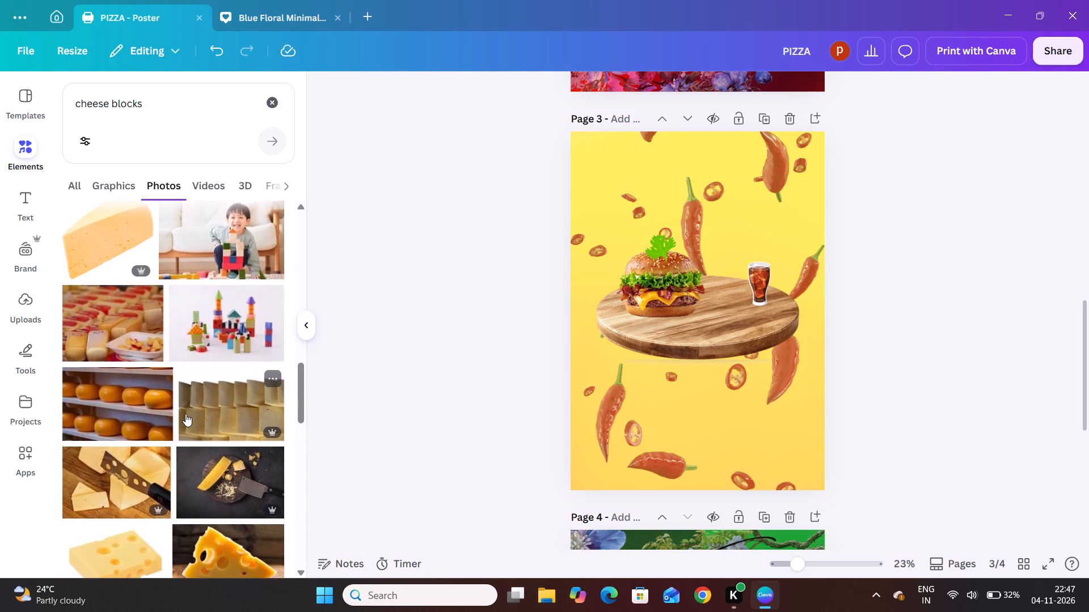
pyautogui.scroll(2, 185, 414)
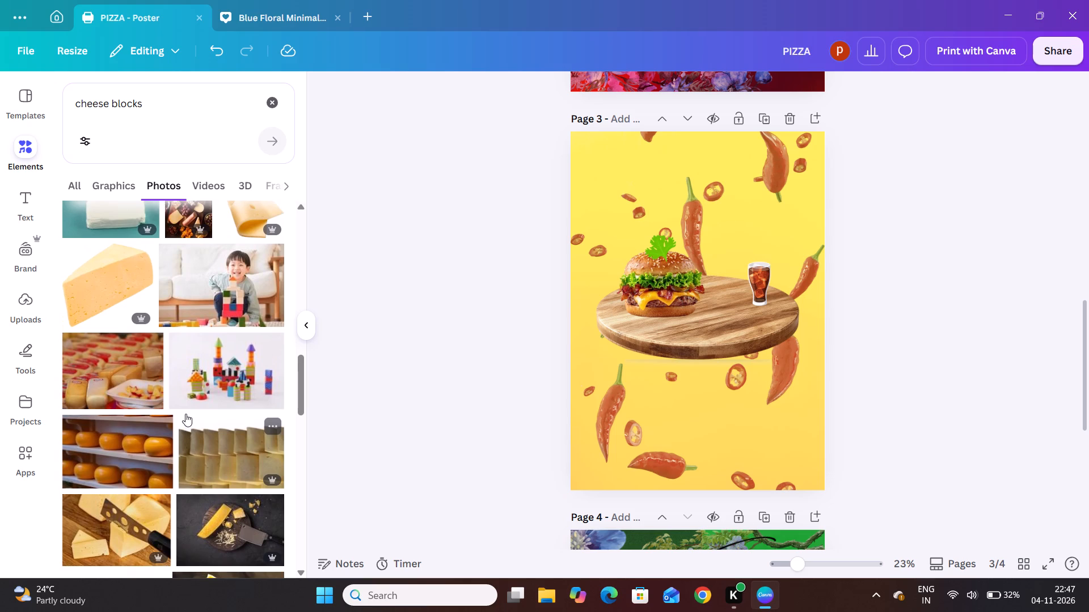
pyautogui.scroll(2, 185, 414)
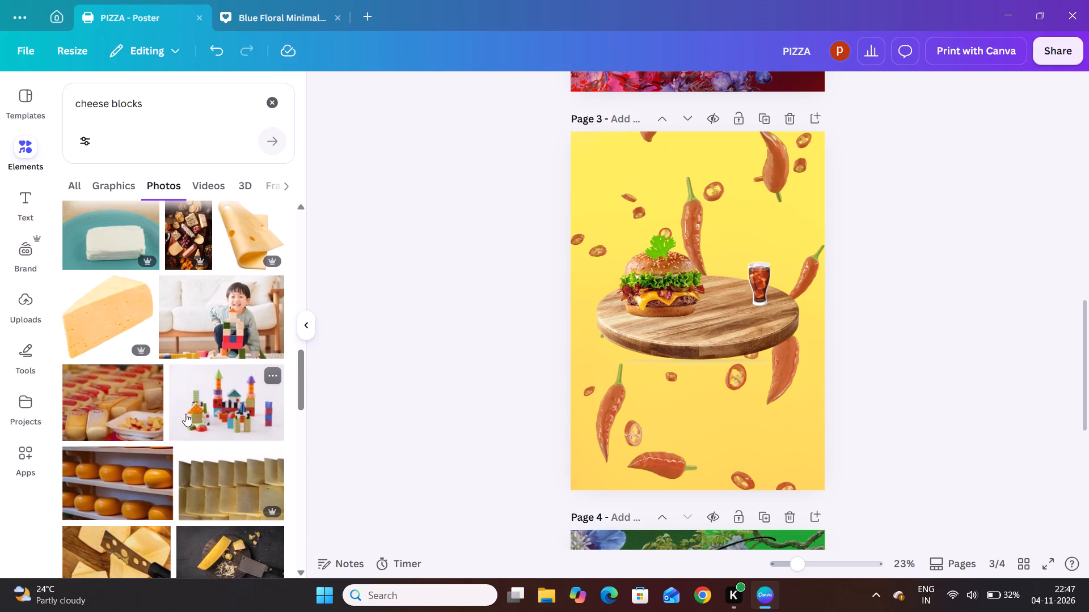
pyautogui.scroll(2, 185, 414)
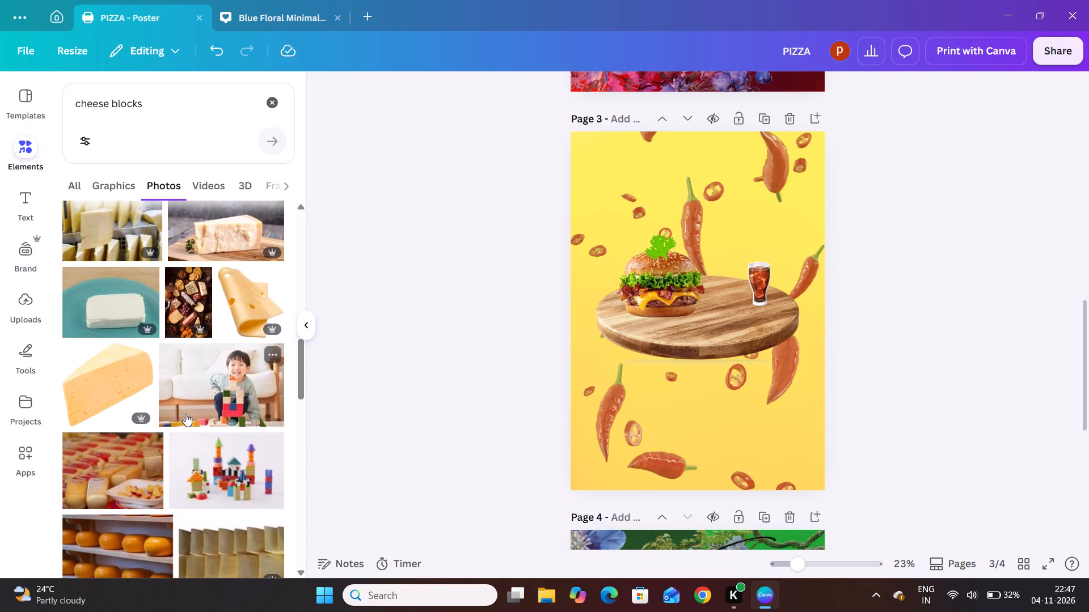
pyautogui.scroll(1, 185, 414)
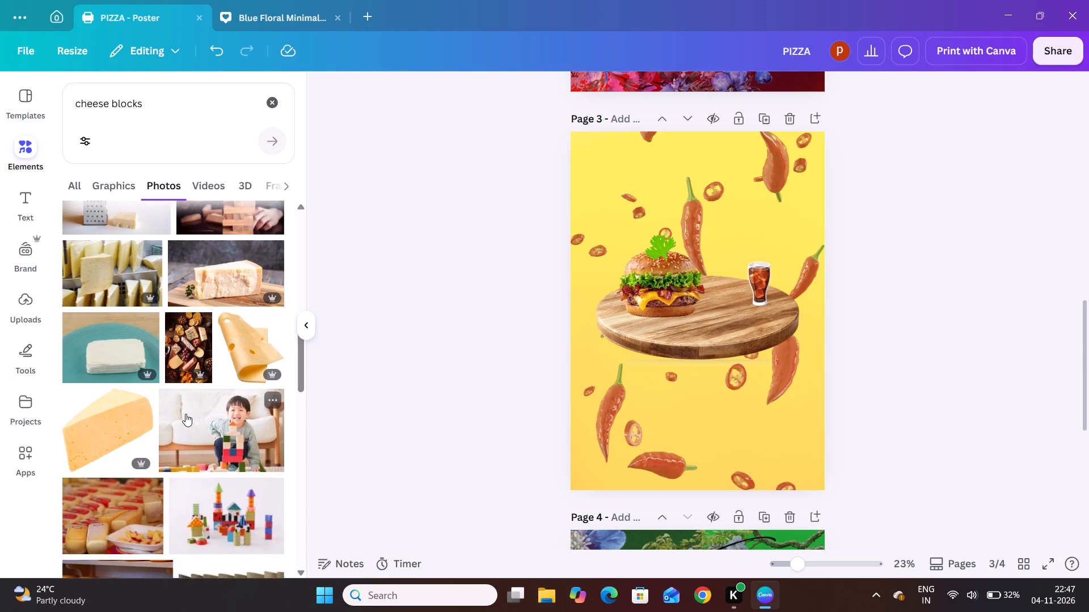
pyautogui.scroll(-3, 185, 414)
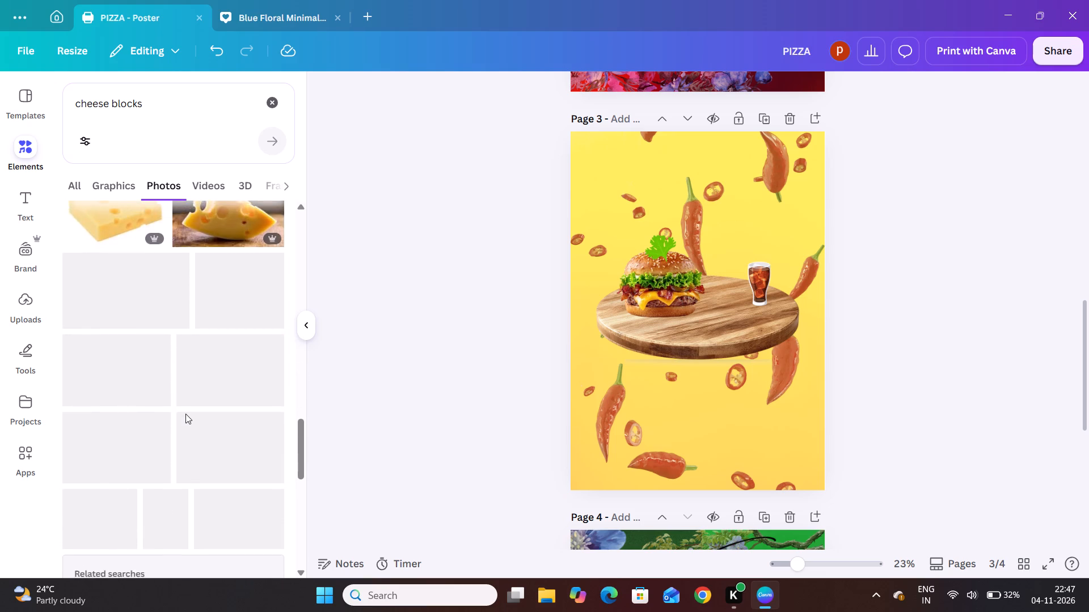
pyautogui.scroll(3, 185, 414)
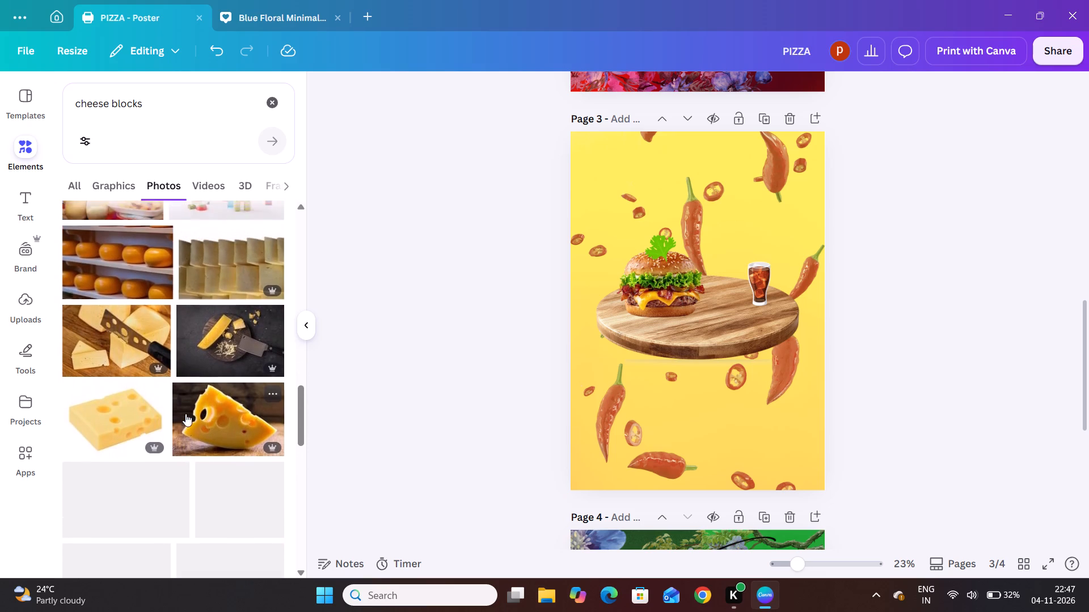
pyautogui.scroll(1, 185, 414)
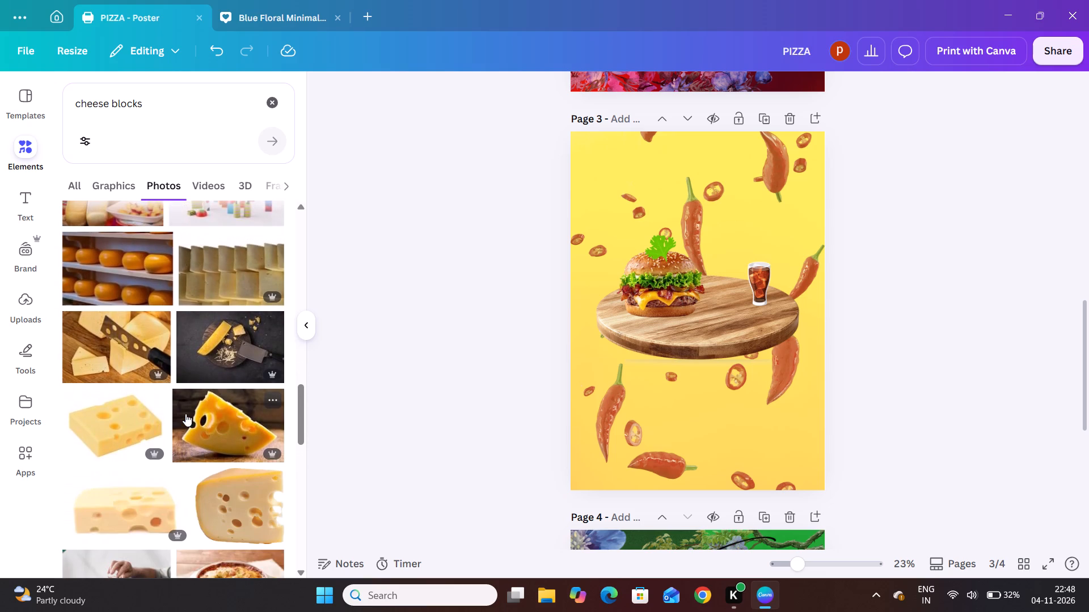
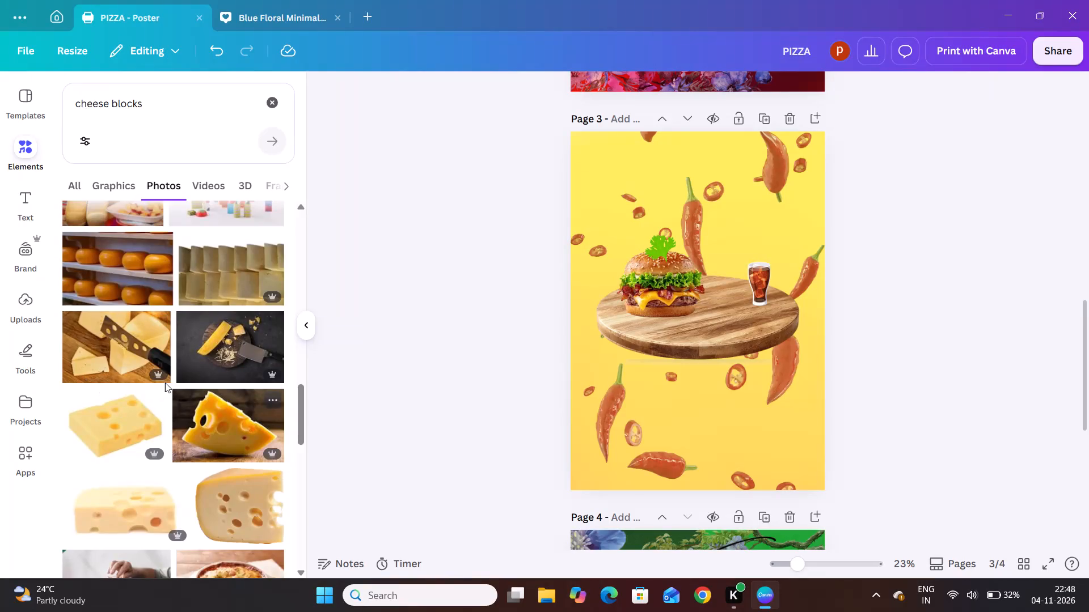
# Look further through the "cheese blocks" photo results, comparing the cheese images for one to use on the burger poster.
pyautogui.scroll(-2, 153, 390)
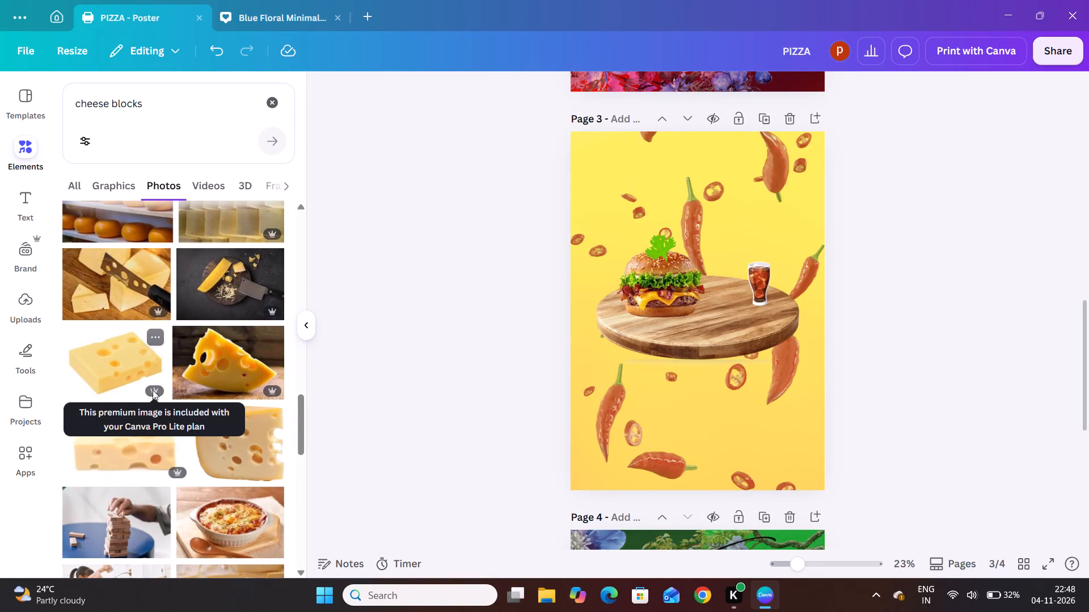
pyautogui.scroll(-3, 153, 390)
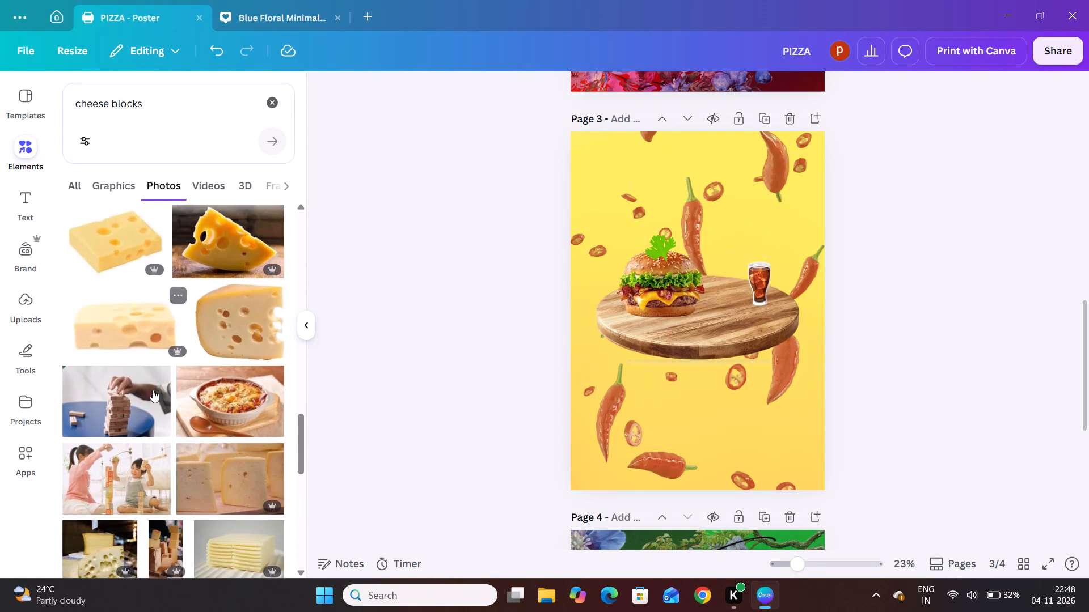
pyautogui.scroll(-1, 153, 390)
pyautogui.hscroll(1, 153, 390)
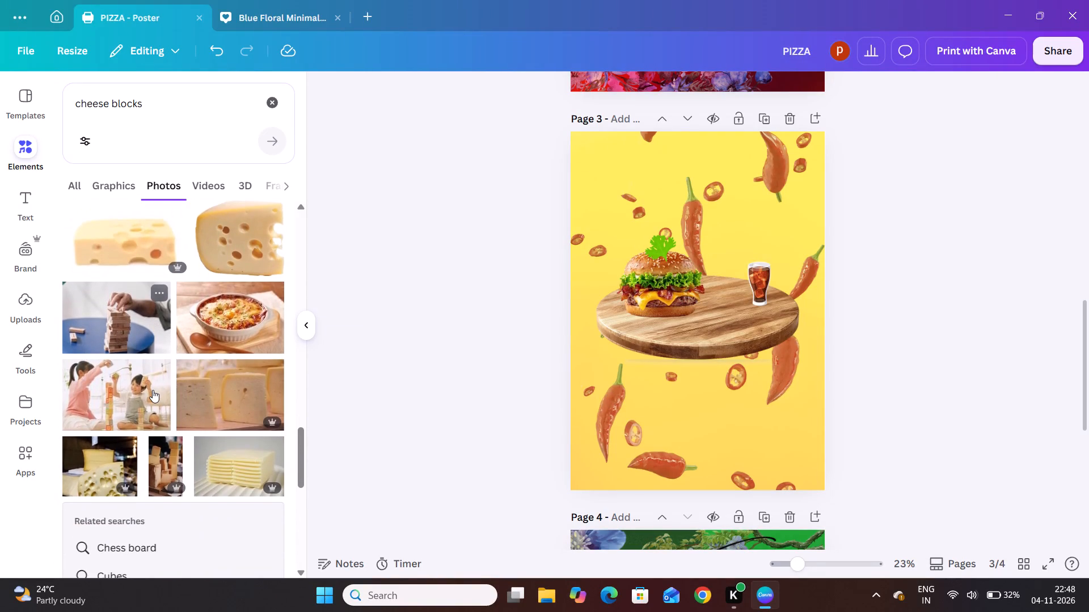
pyautogui.hscroll(2, 153, 390)
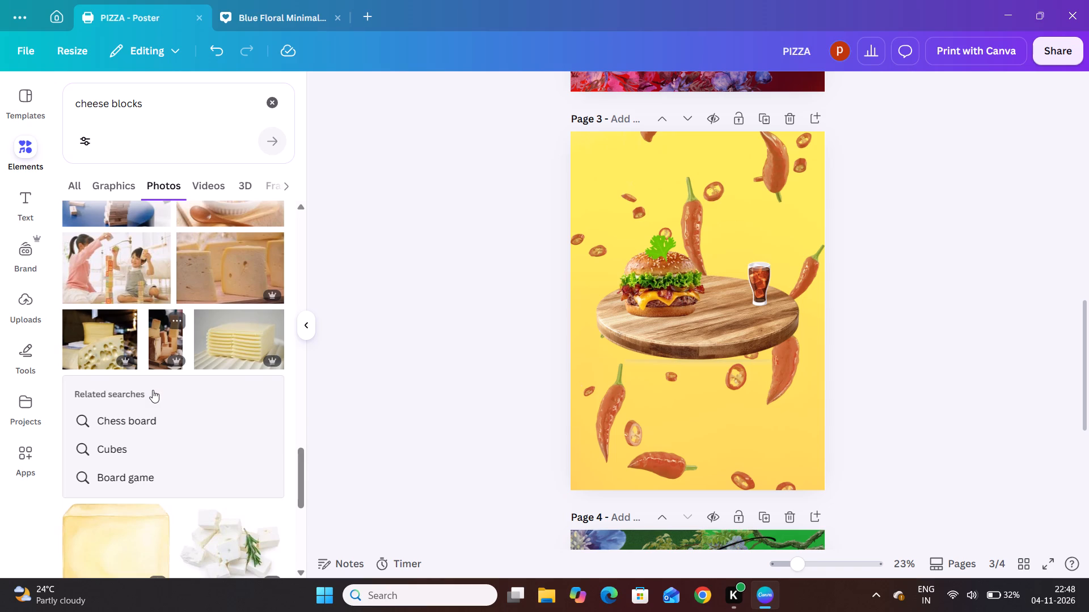
pyautogui.hscroll(1, 153, 390)
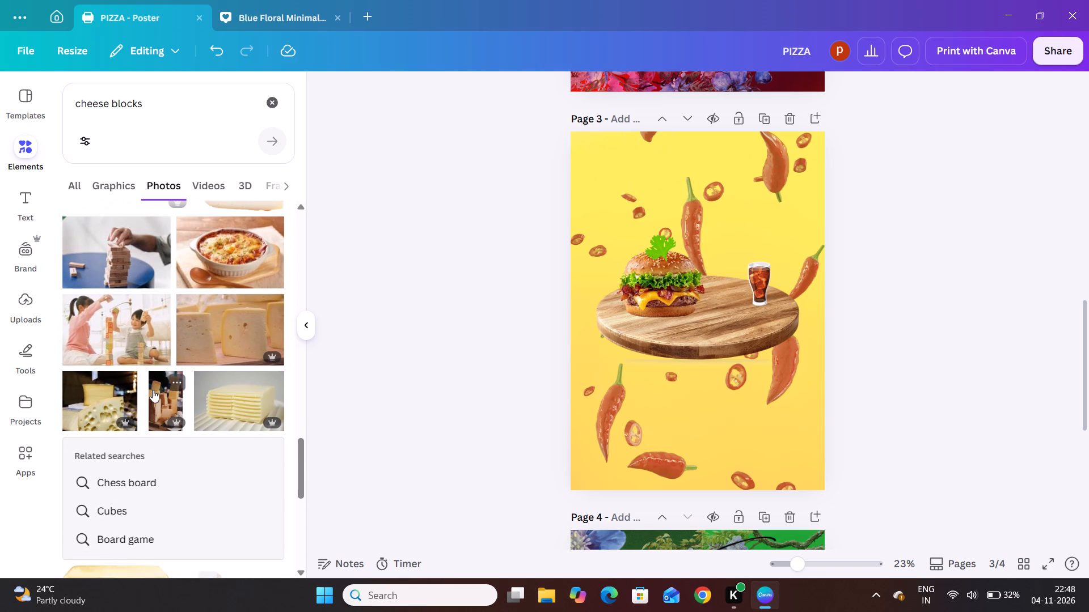
pyautogui.scroll(-3, 153, 390)
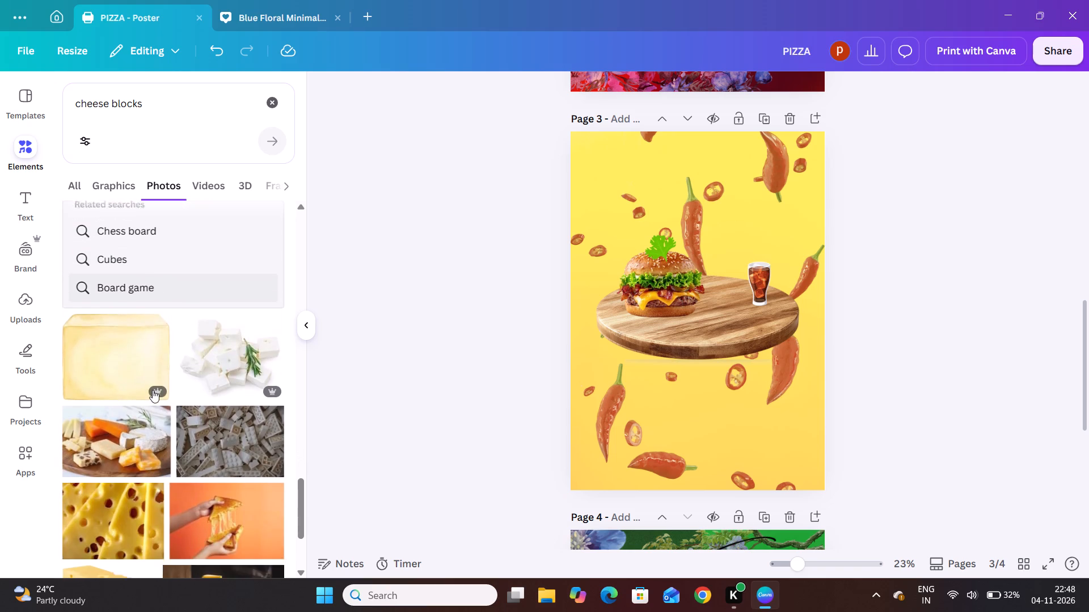
pyautogui.scroll(-2, 153, 390)
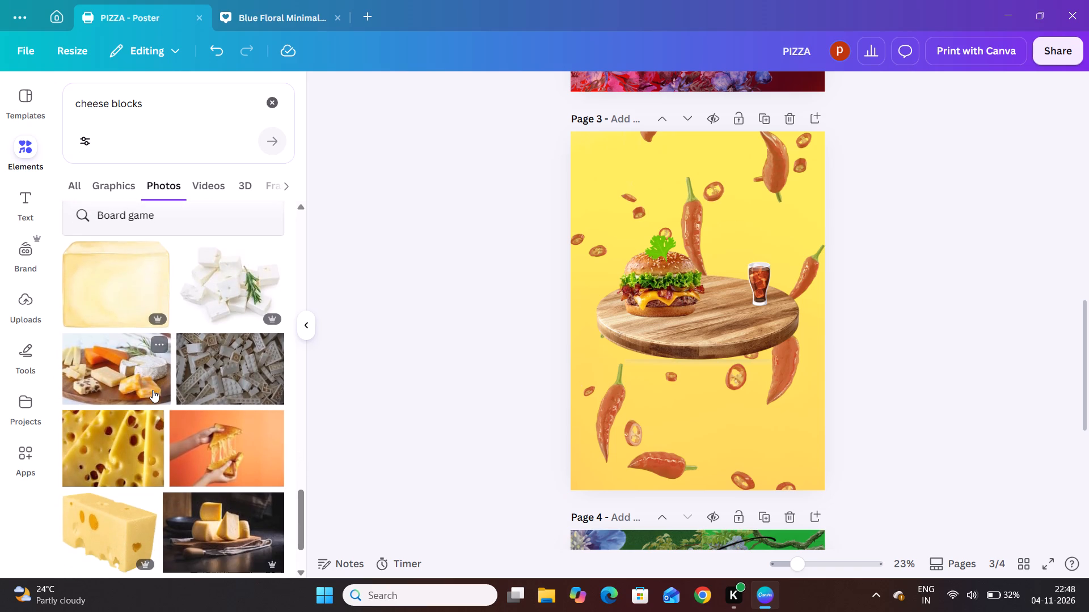
pyautogui.scroll(-3, 153, 390)
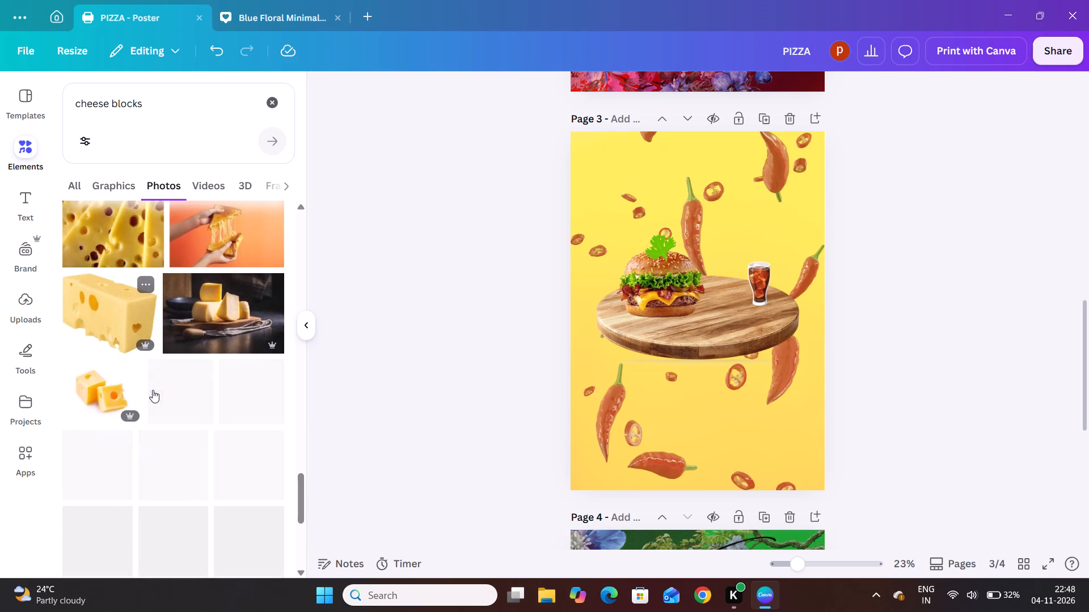
pyautogui.scroll(-1, 153, 390)
pyautogui.scroll(1, 153, 390)
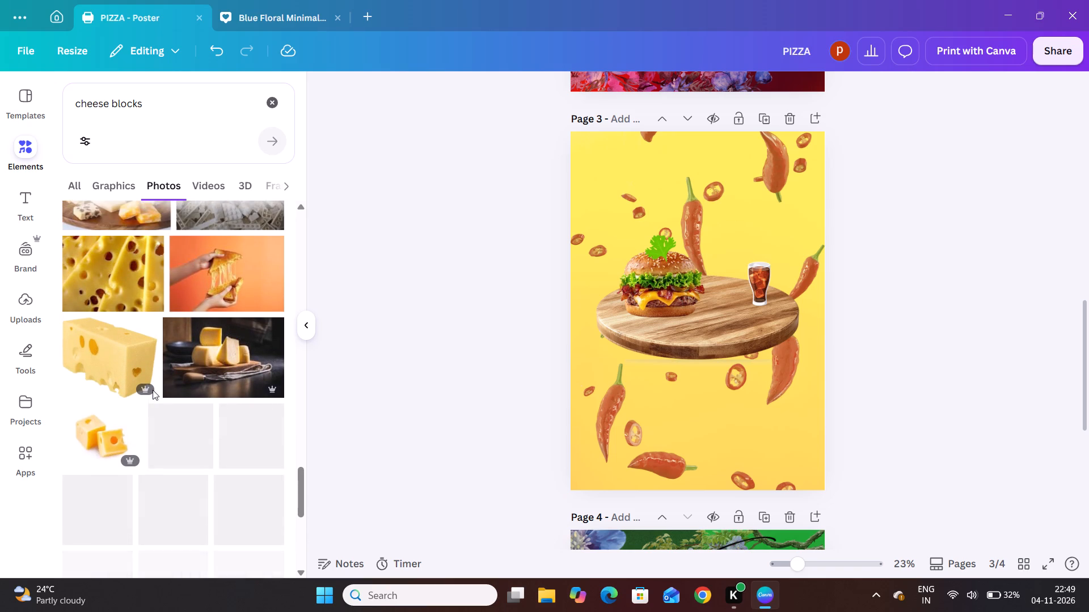
pyautogui.scroll(1, 153, 390)
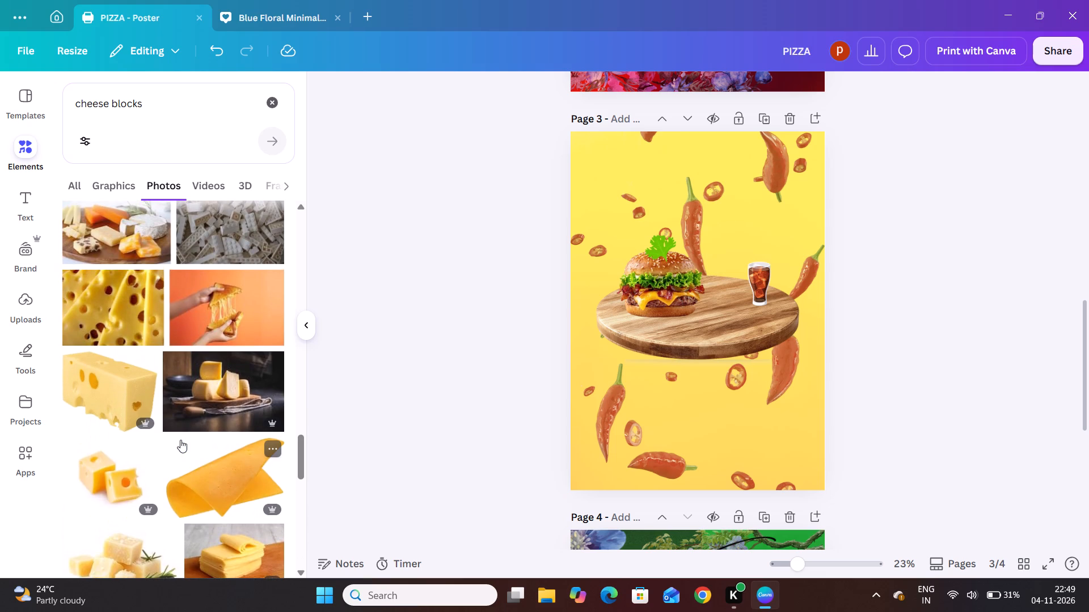
pyautogui.scroll(-3, 166, 459)
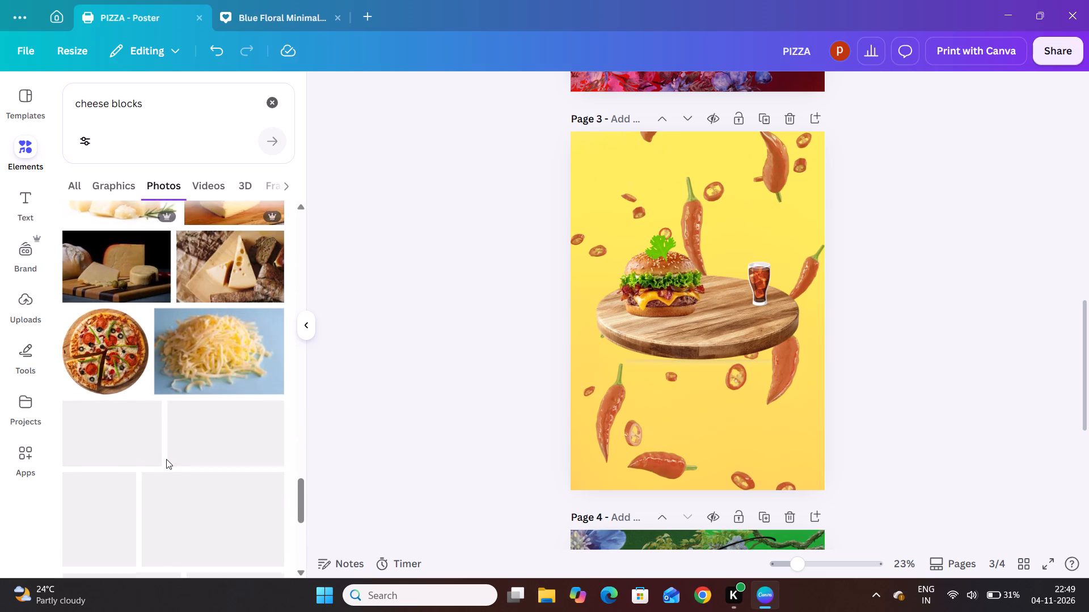
pyautogui.scroll(2, 166, 459)
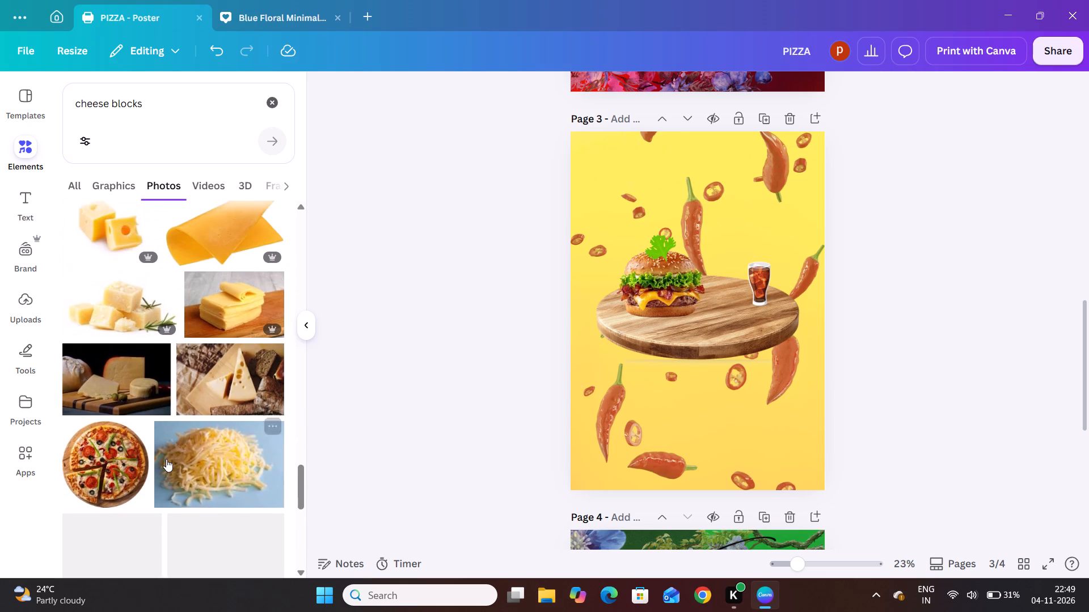
pyautogui.scroll(4, 166, 459)
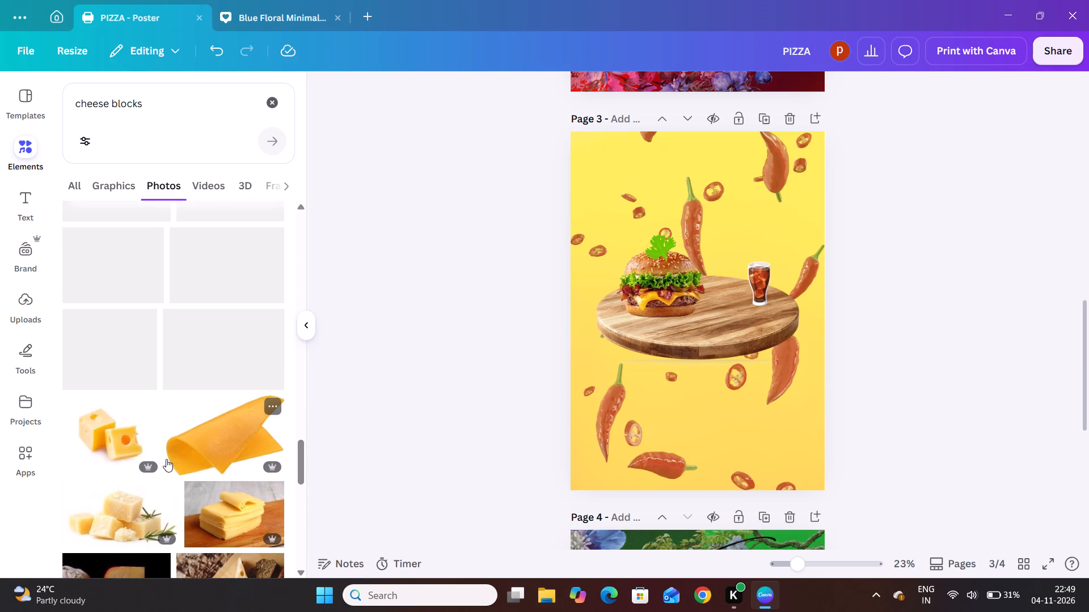
pyautogui.scroll(2, 166, 459)
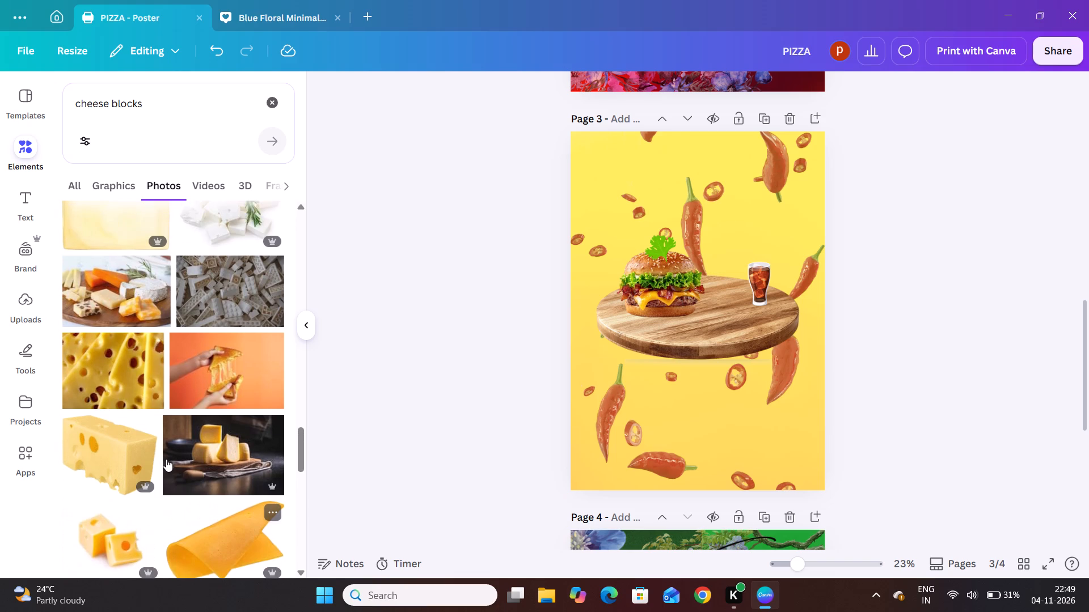
# Add the photo of yellow cheese slices with holes to page 3 as a small block near the poster's lower-right corner.
pyautogui.click(131, 384)
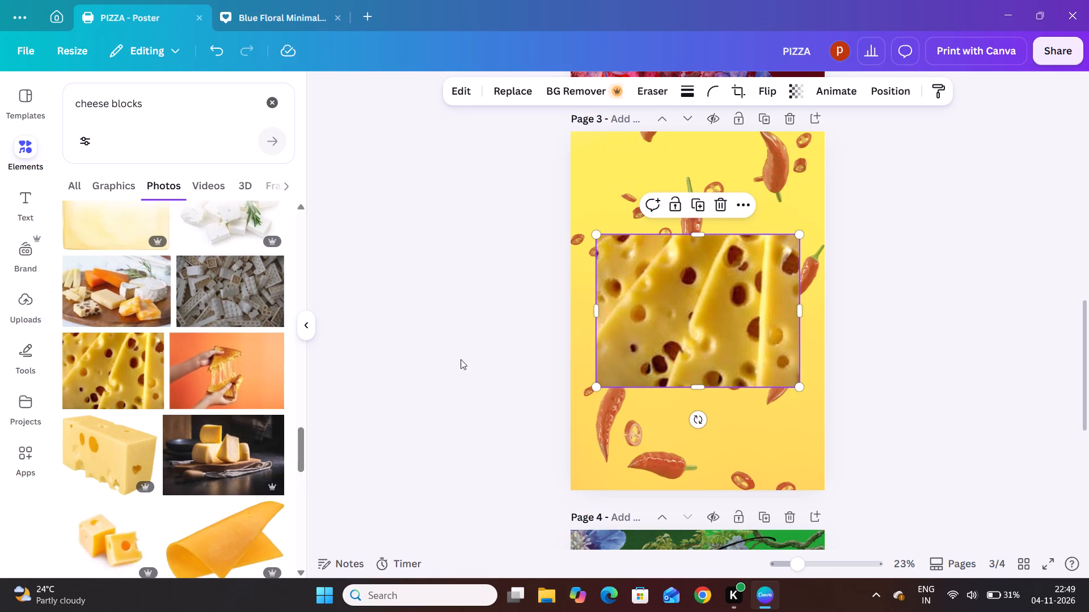
pyautogui.moveTo(596, 231); pyautogui.dragTo(695, 349)
pyautogui.moveTo(742, 359); pyautogui.dragTo(799, 447)
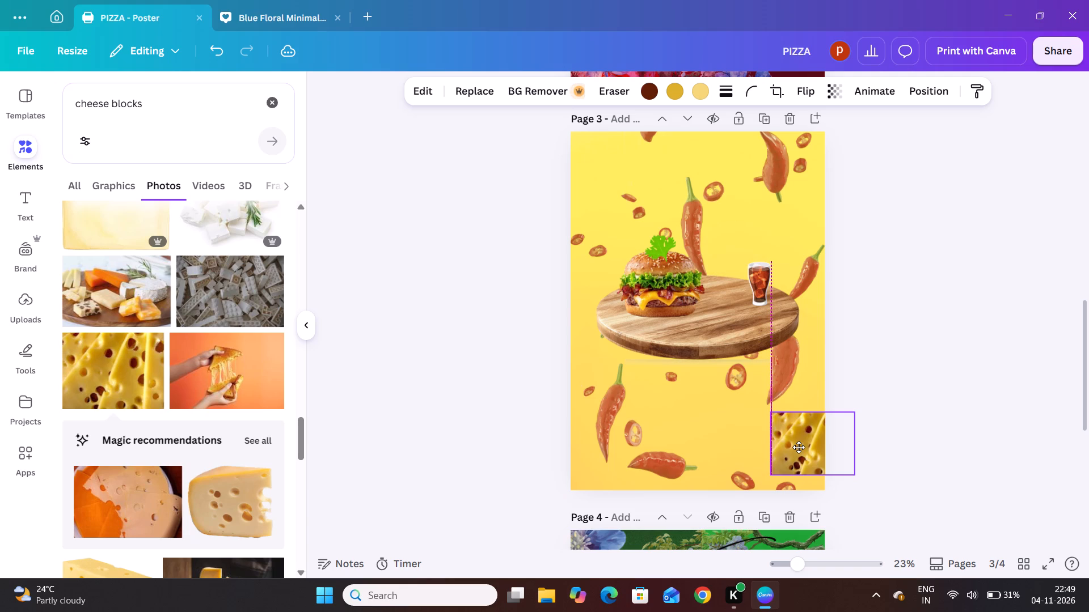
pyautogui.moveTo(799, 447); pyautogui.dragTo(754, 441)
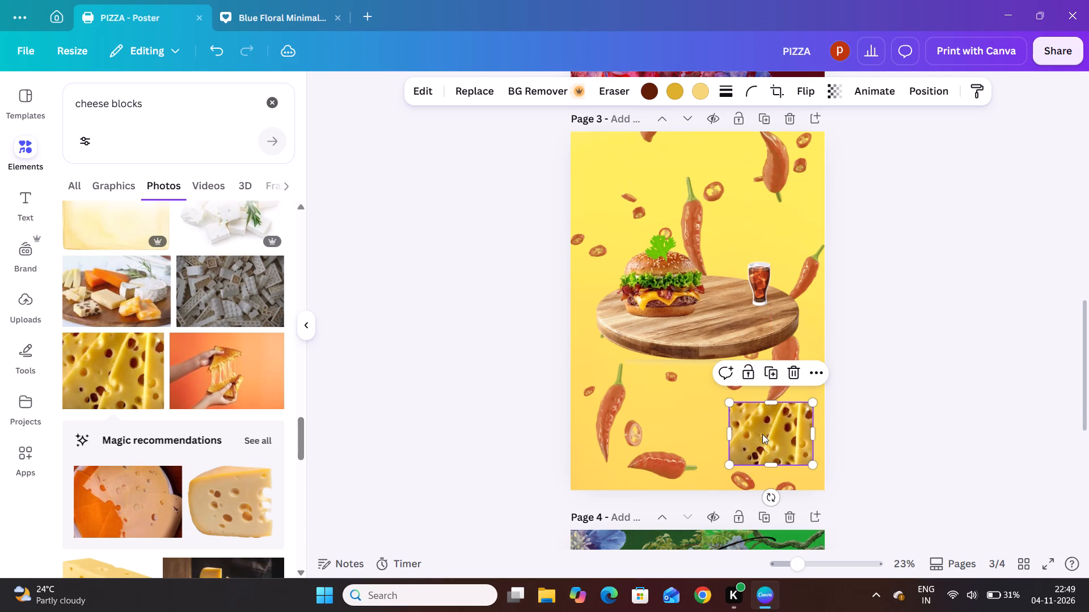
pyautogui.moveTo(729, 401); pyautogui.dragTo(754, 445)
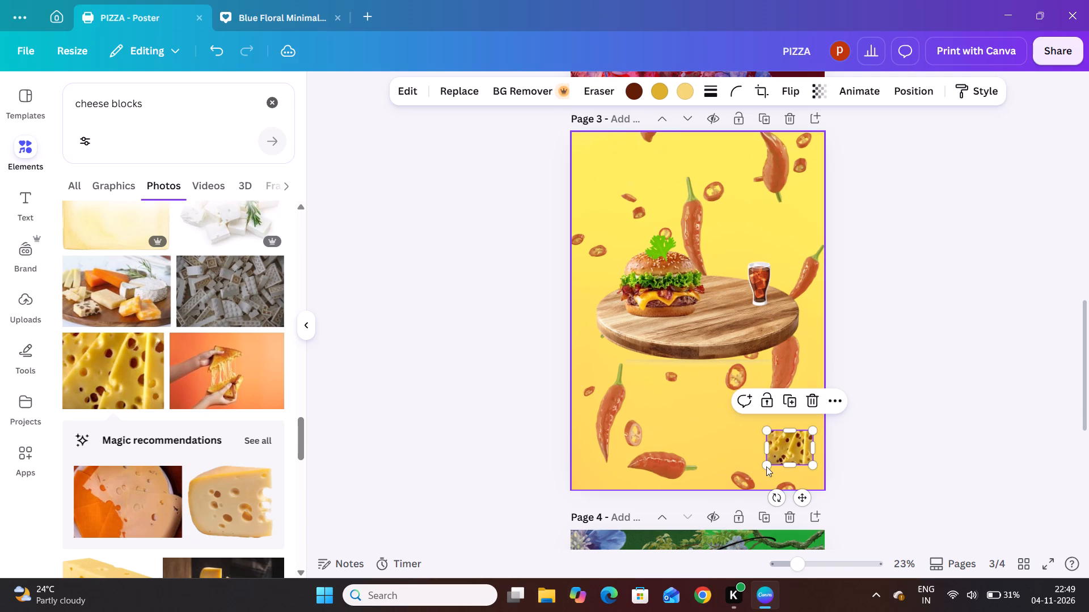
# Rotate the cheese block in the poster's lower-right corner to about -32°.
pyautogui.moveTo(778, 497); pyautogui.dragTo(809, 502)
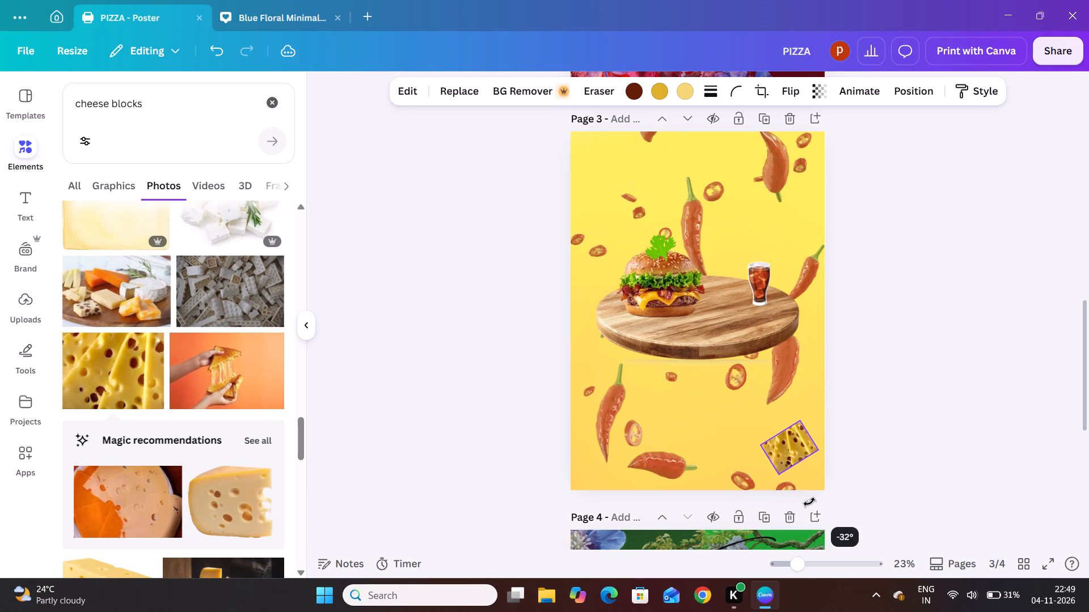
pyautogui.moveTo(809, 502); pyautogui.dragTo(810, 502)
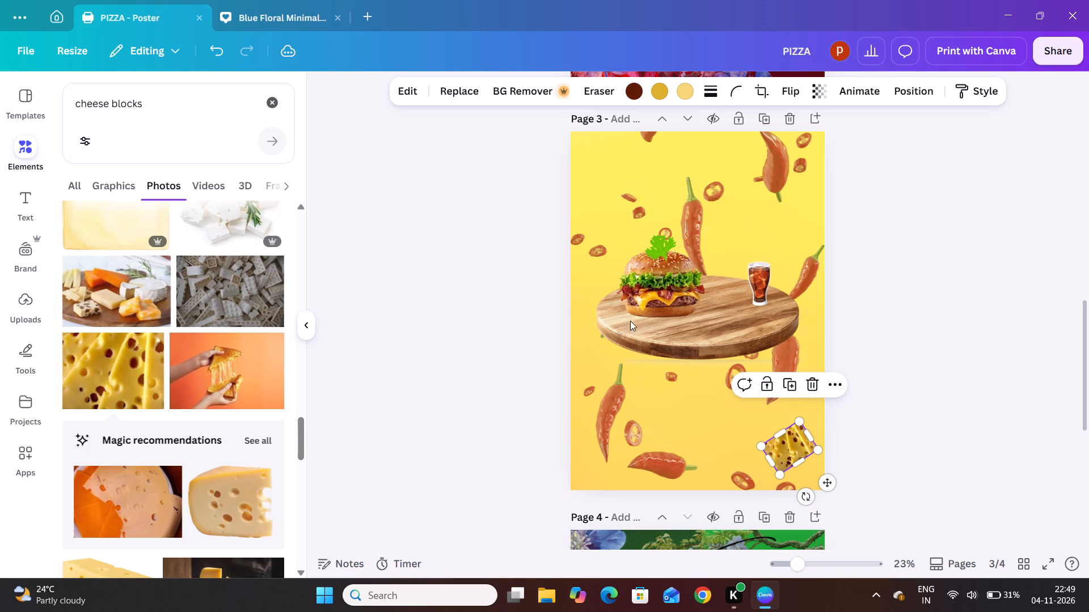
pyautogui.click(657, 390)
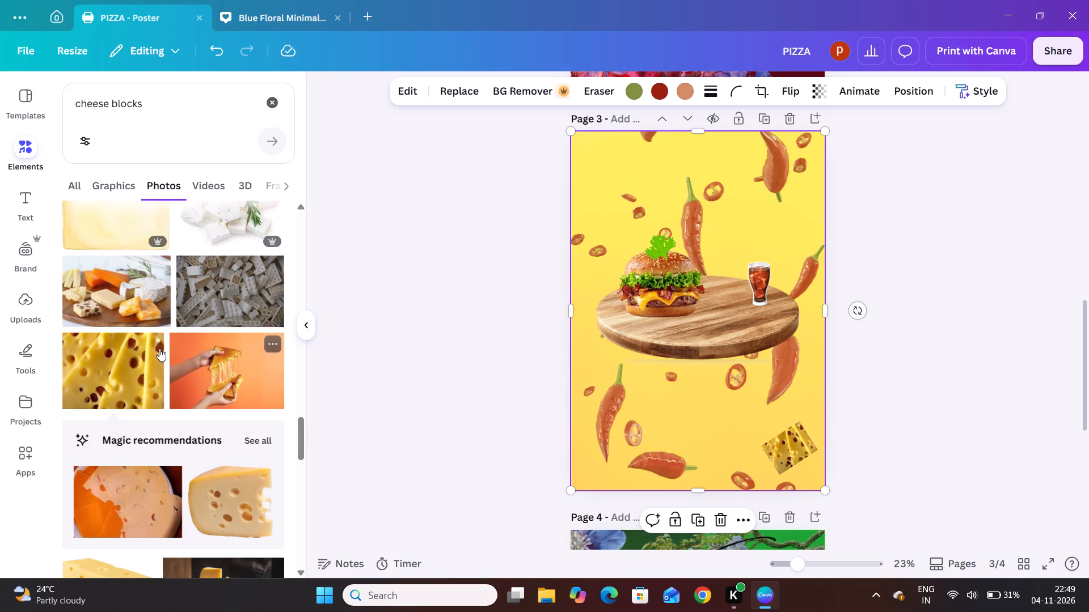
# Add a second copy of the holey cheese photo on the poster's left edge beside the wooden board, partly off the page.
pyautogui.click(117, 358)
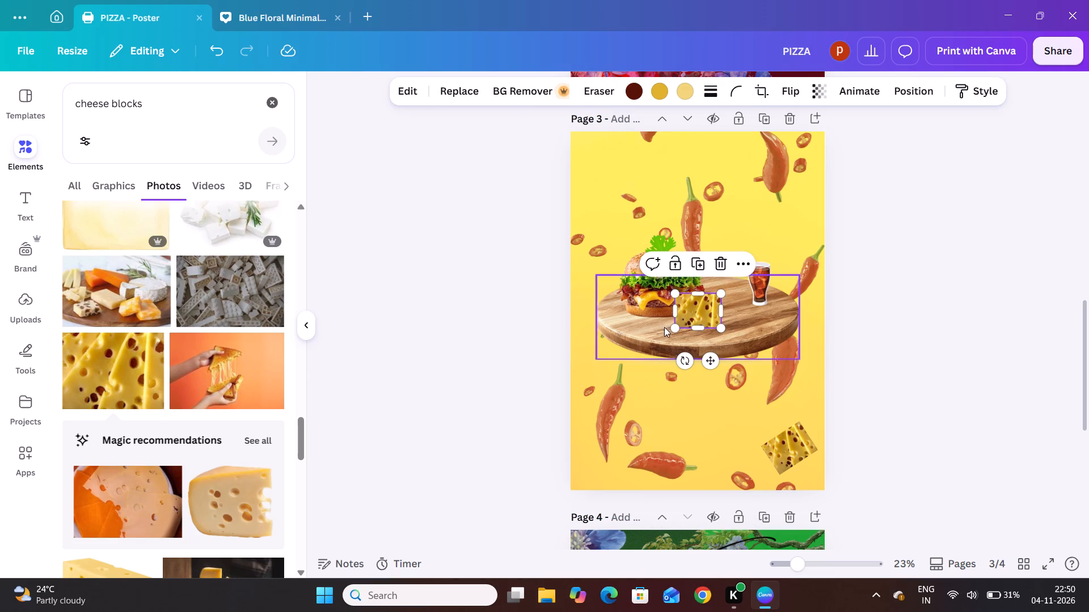
pyautogui.moveTo(700, 314); pyautogui.dragTo(571, 307)
pyautogui.click(480, 360)
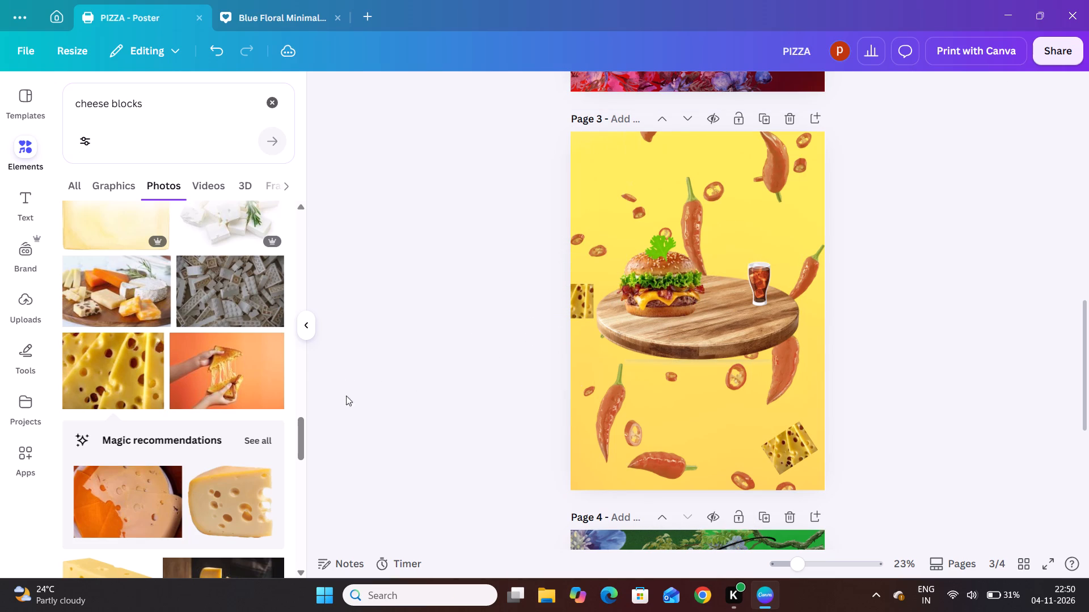
# Add a third copy of the holey cheese photo at the poster's top edge above the tall chilli, partly off the page.
pyautogui.click(133, 367)
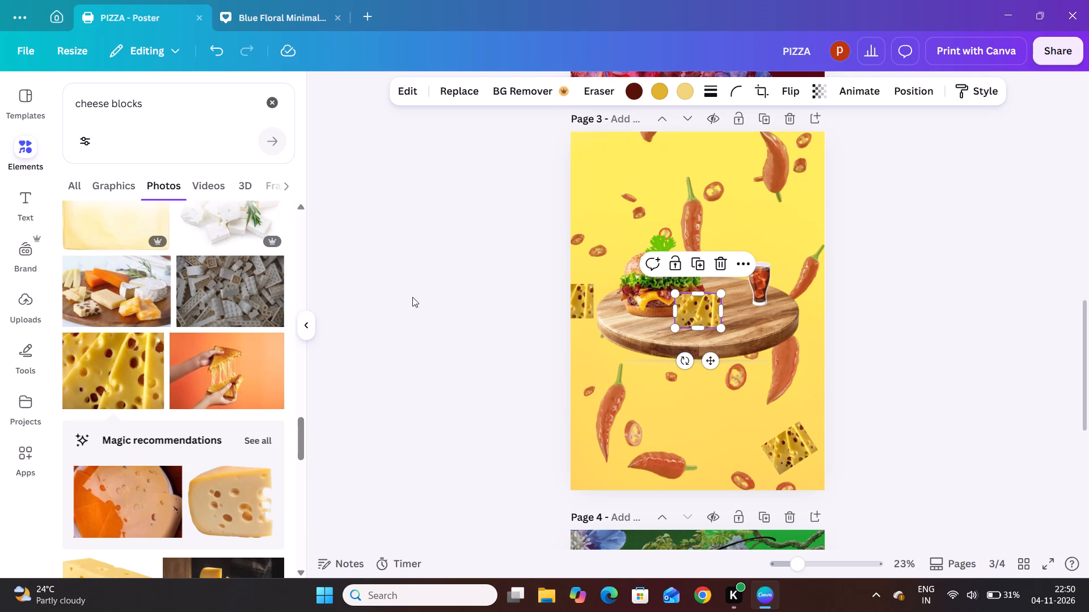
pyautogui.moveTo(695, 305); pyautogui.dragTo(725, 161)
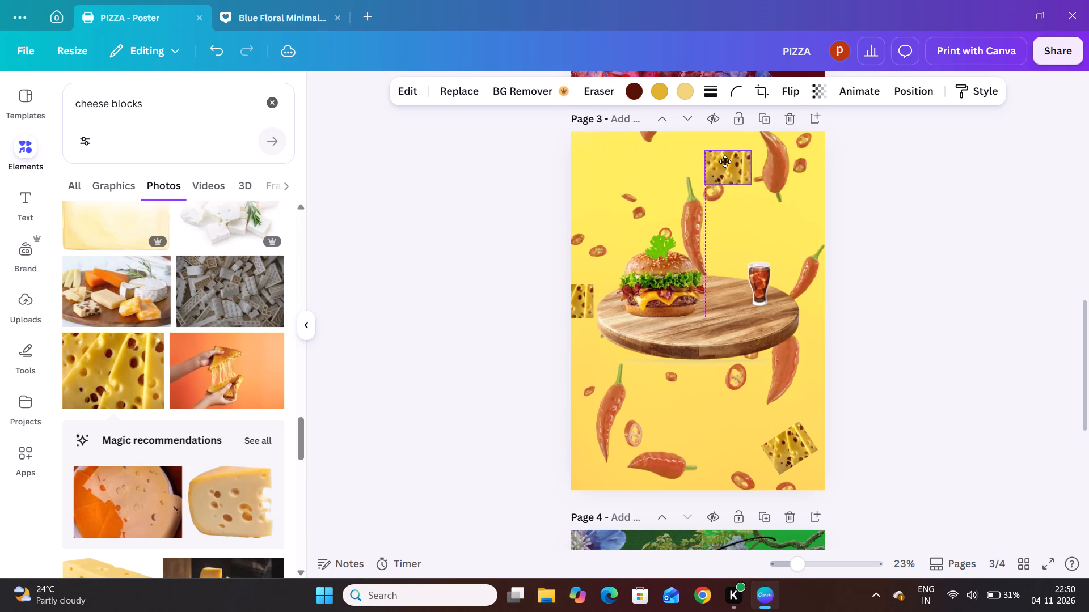
pyautogui.moveTo(725, 161); pyautogui.dragTo(711, 104)
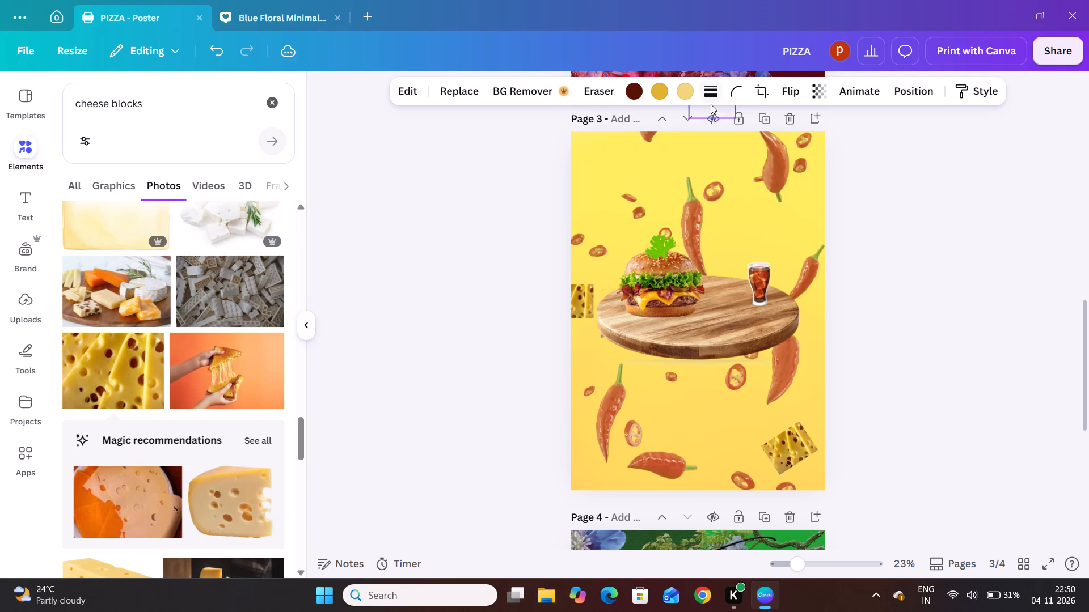
pyautogui.moveTo(711, 104); pyautogui.dragTo(712, 136)
pyautogui.moveTo(712, 136); pyautogui.dragTo(707, 138)
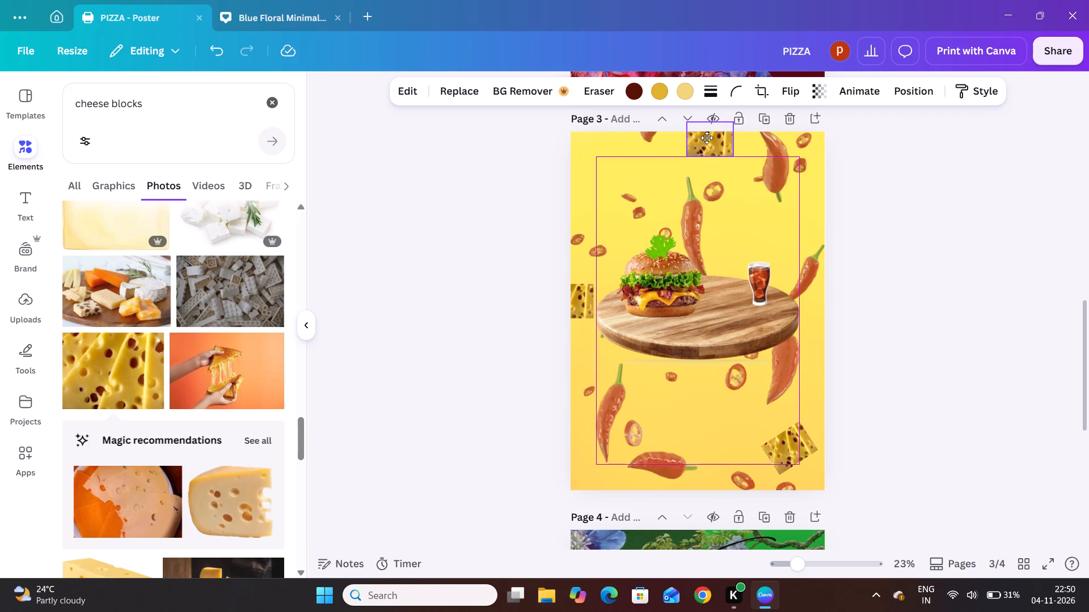
pyautogui.moveTo(707, 138); pyautogui.dragTo(704, 138)
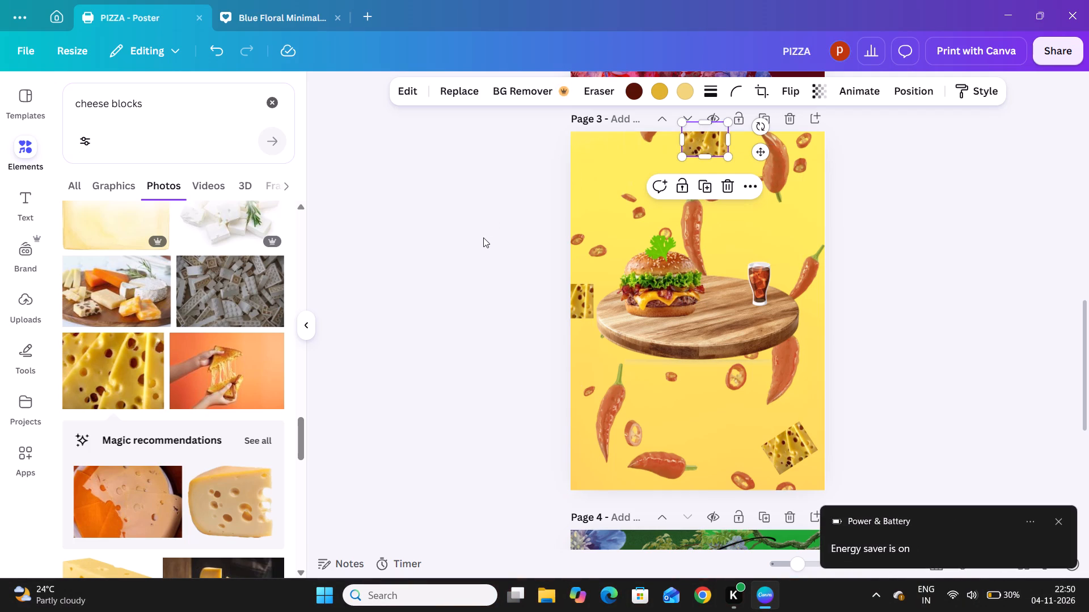
pyautogui.click(483, 237)
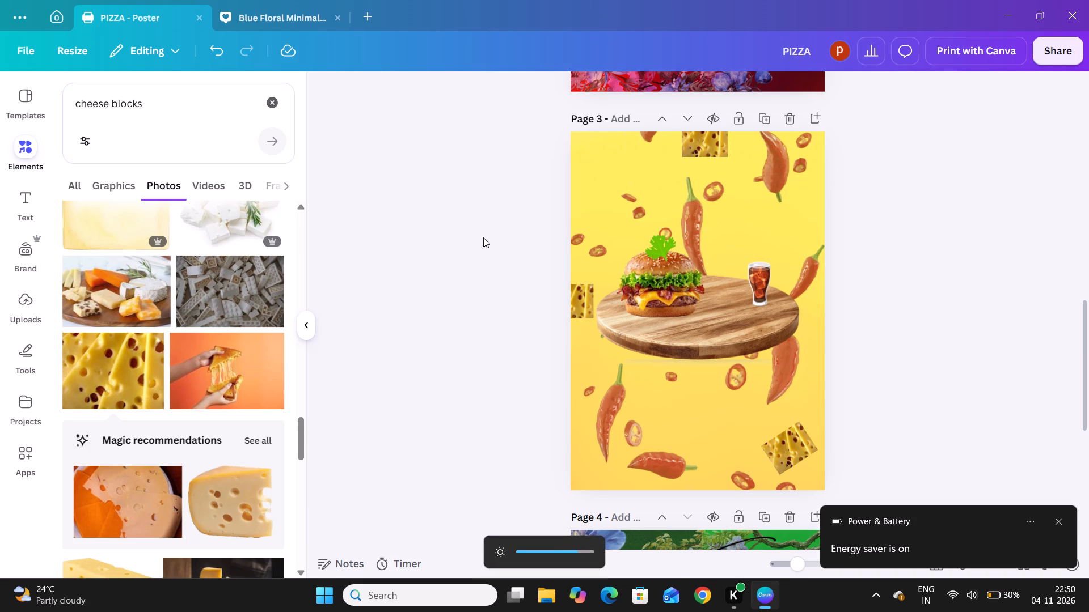
# Set the transparency of the cheese block at the poster's top edge to 63.
pyautogui.click(697, 150)
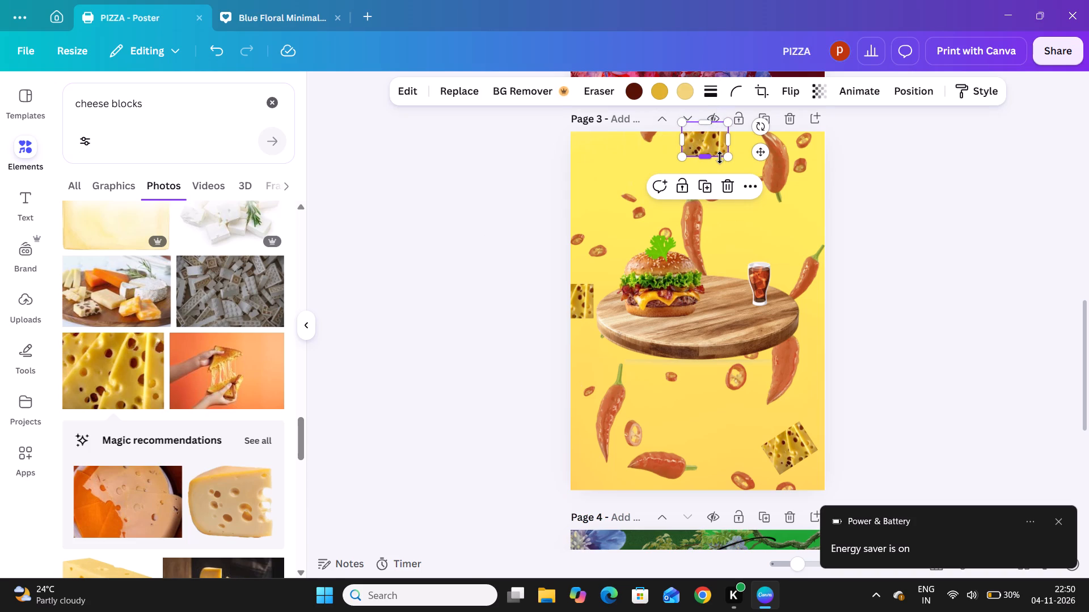
pyautogui.click(817, 101)
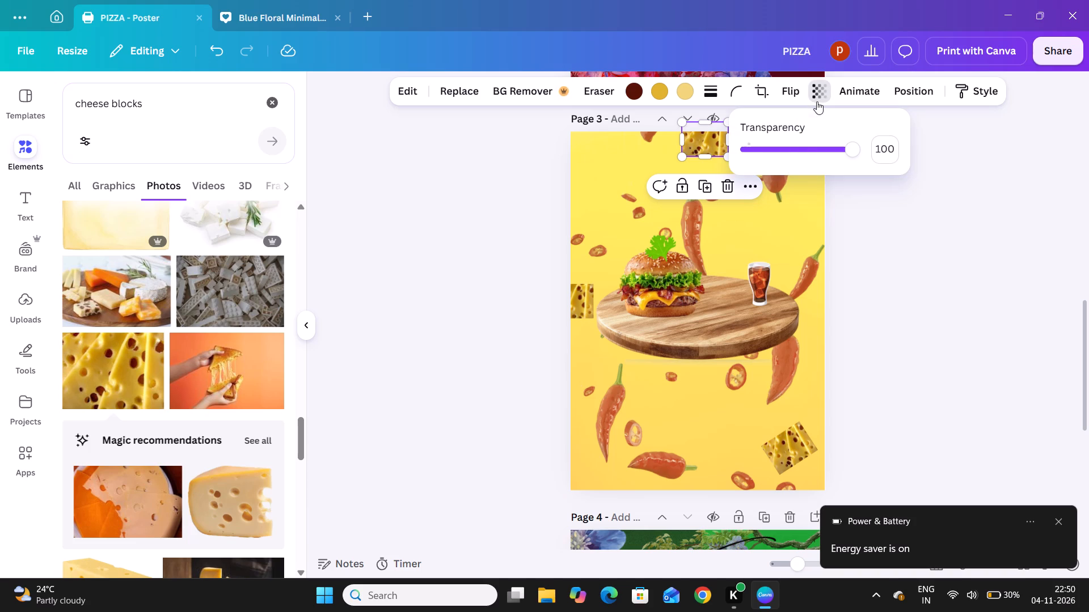
pyautogui.click(814, 150)
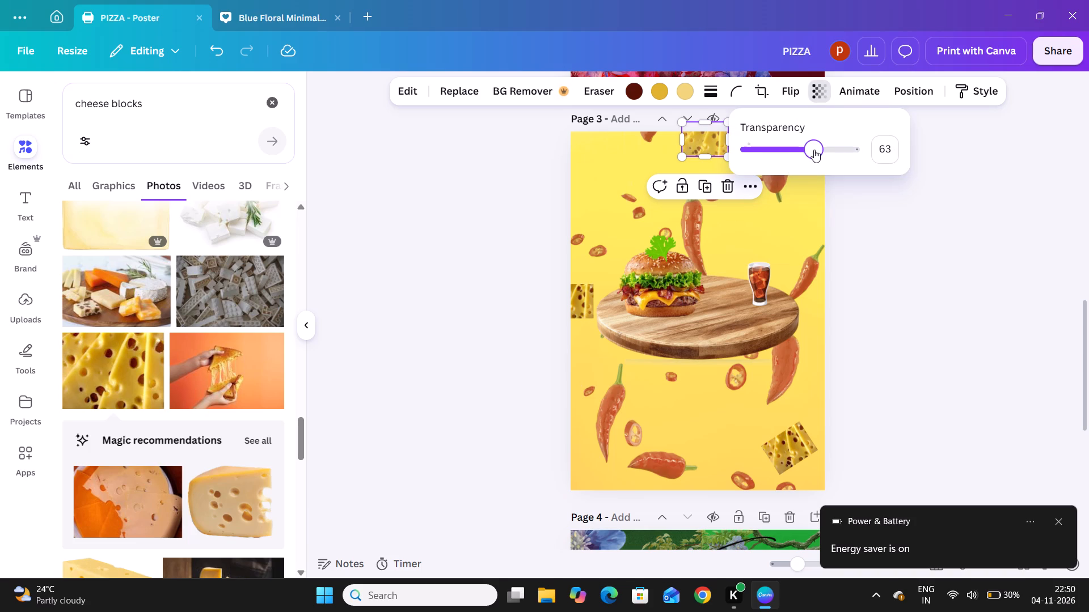
pyautogui.click(522, 236)
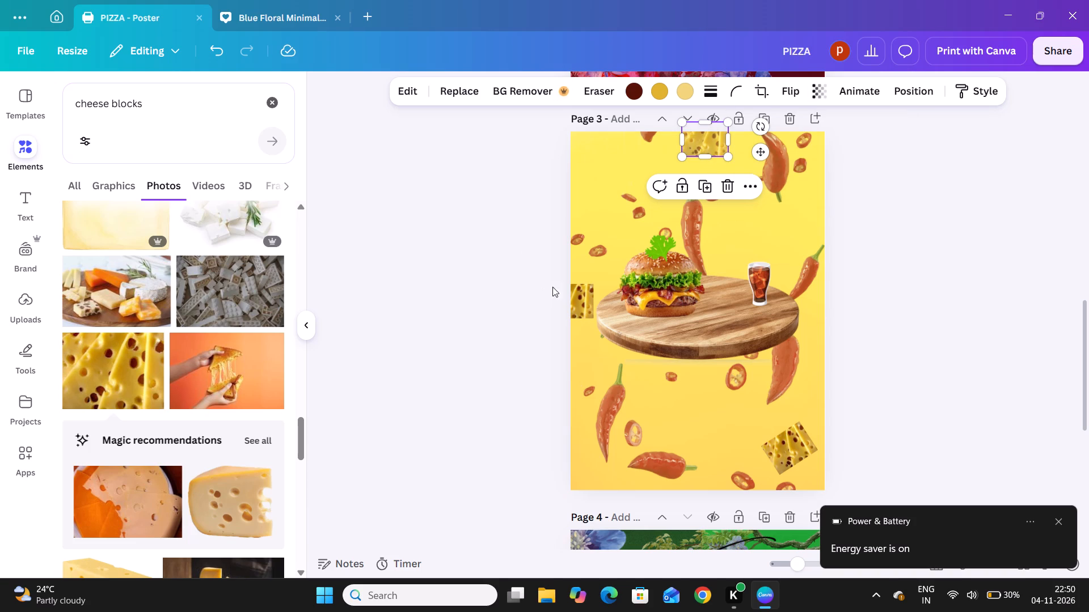
# Set the transparency of the cheese block on the poster's left edge to 66.
pyautogui.click(585, 301)
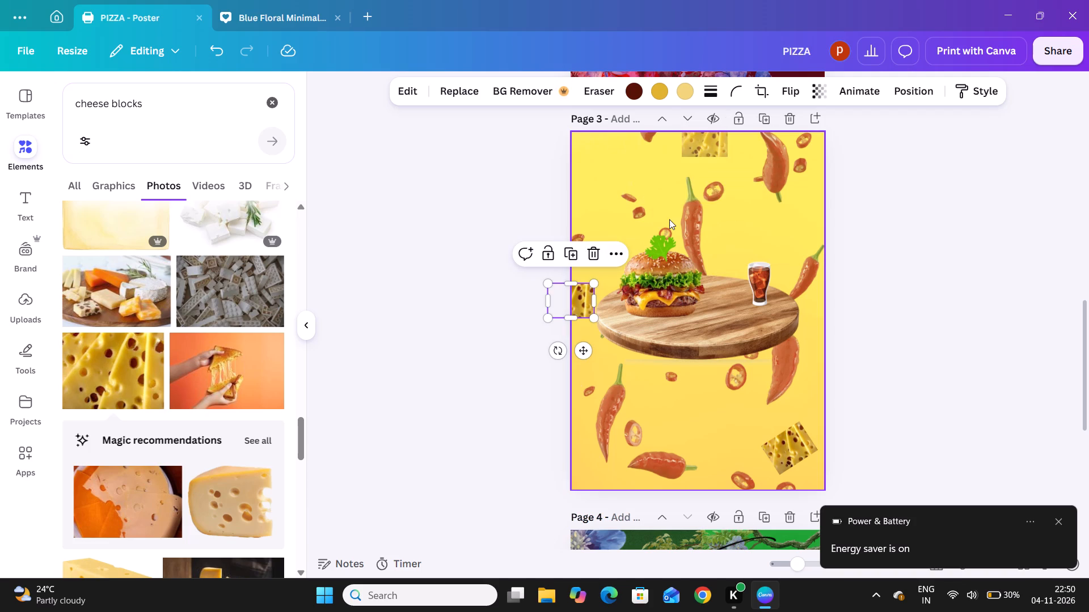
pyautogui.click(824, 96)
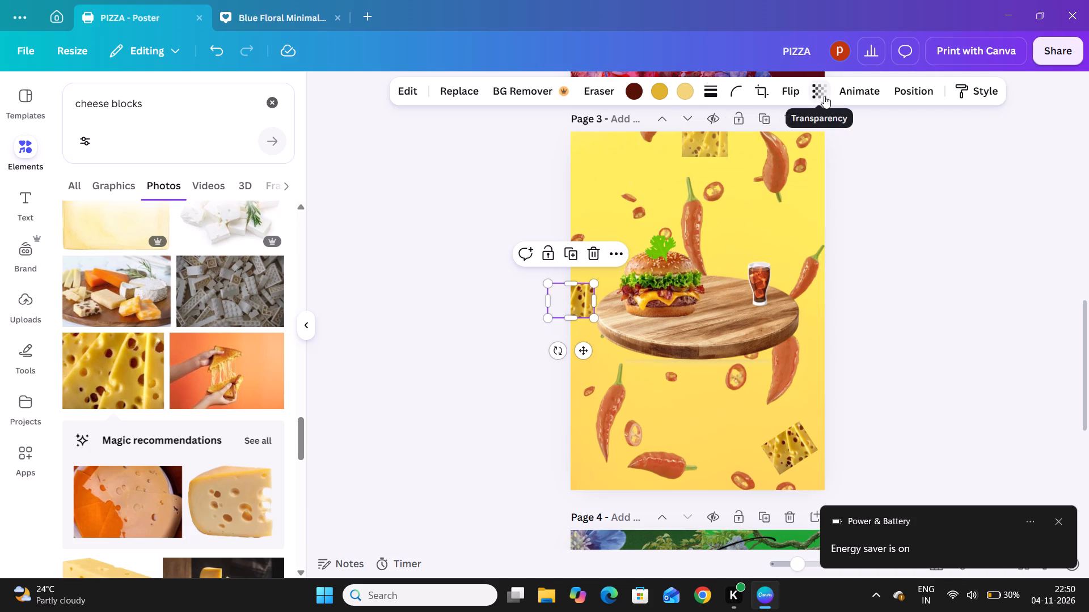
pyautogui.click(781, 152)
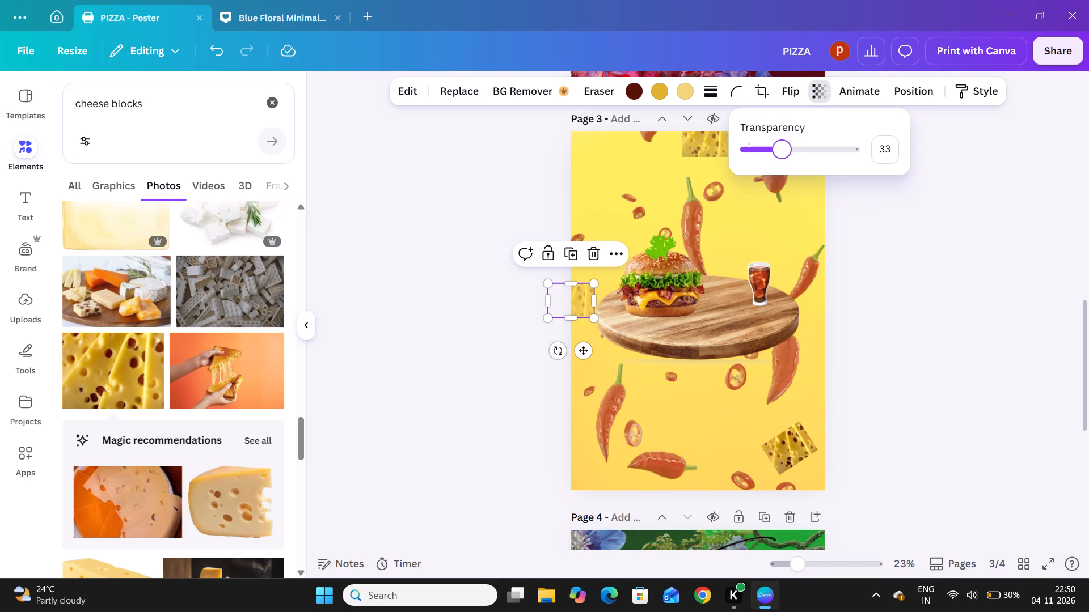
pyautogui.click(807, 153)
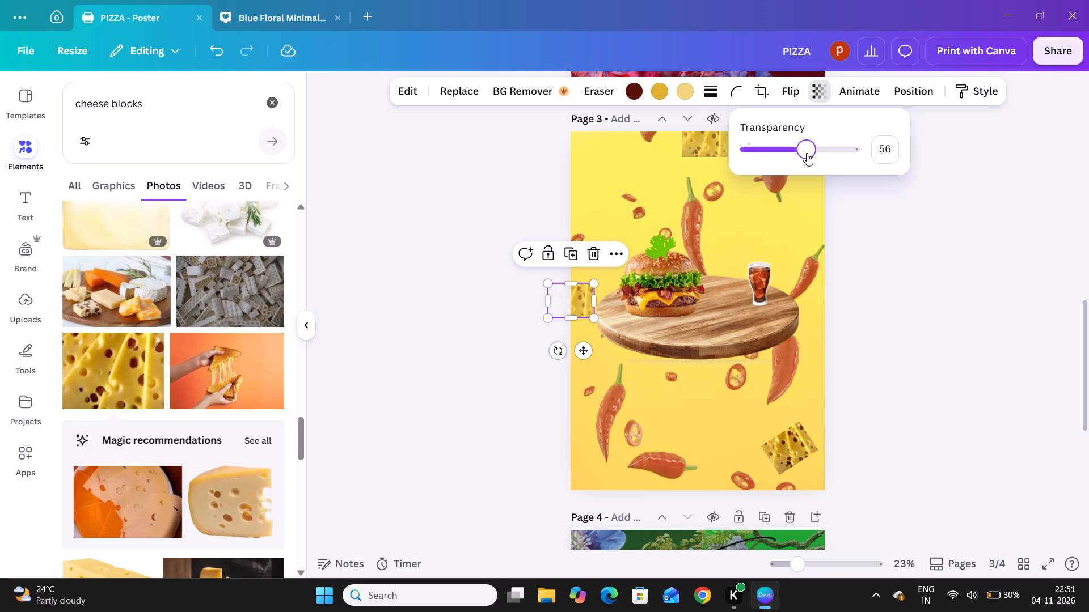
pyautogui.click(817, 151)
pyautogui.click(473, 369)
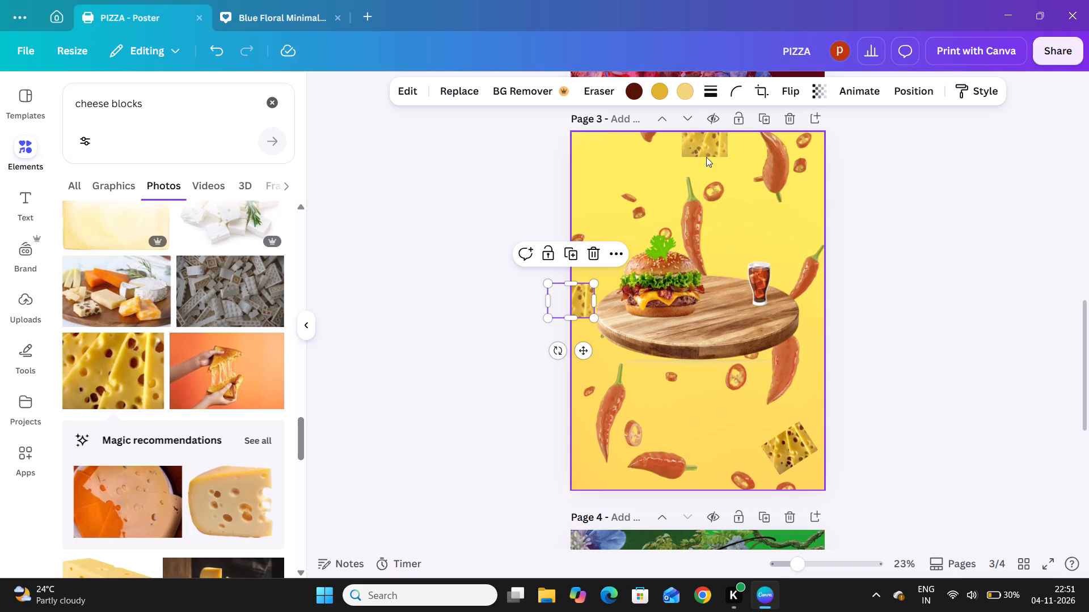
# Set the transparency of the cheese block at the poster's top edge to 66, matching the left-edge block.
pyautogui.click(704, 148)
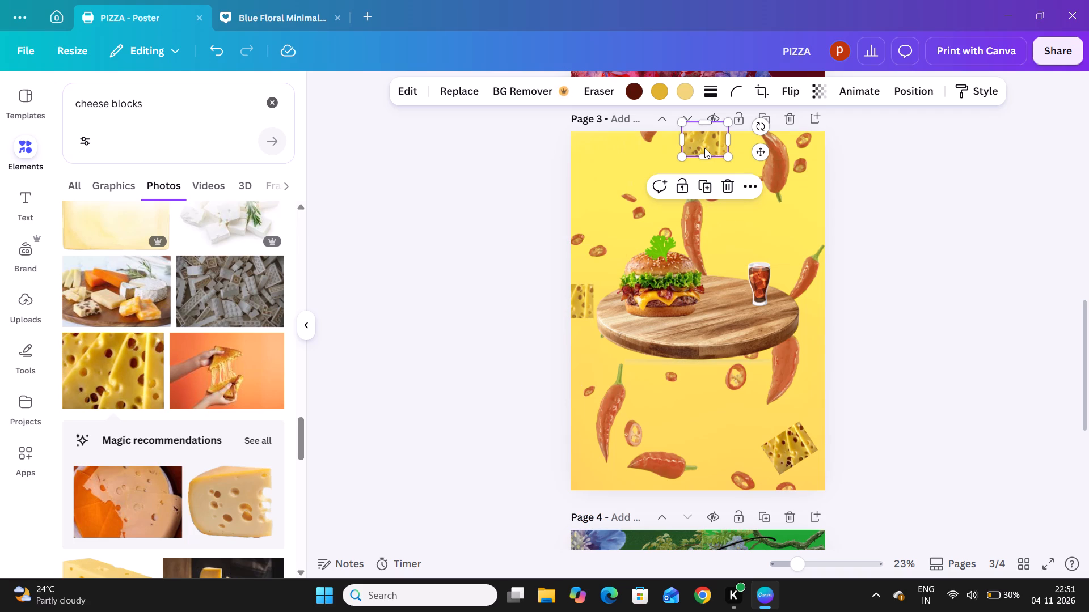
pyautogui.click(820, 96)
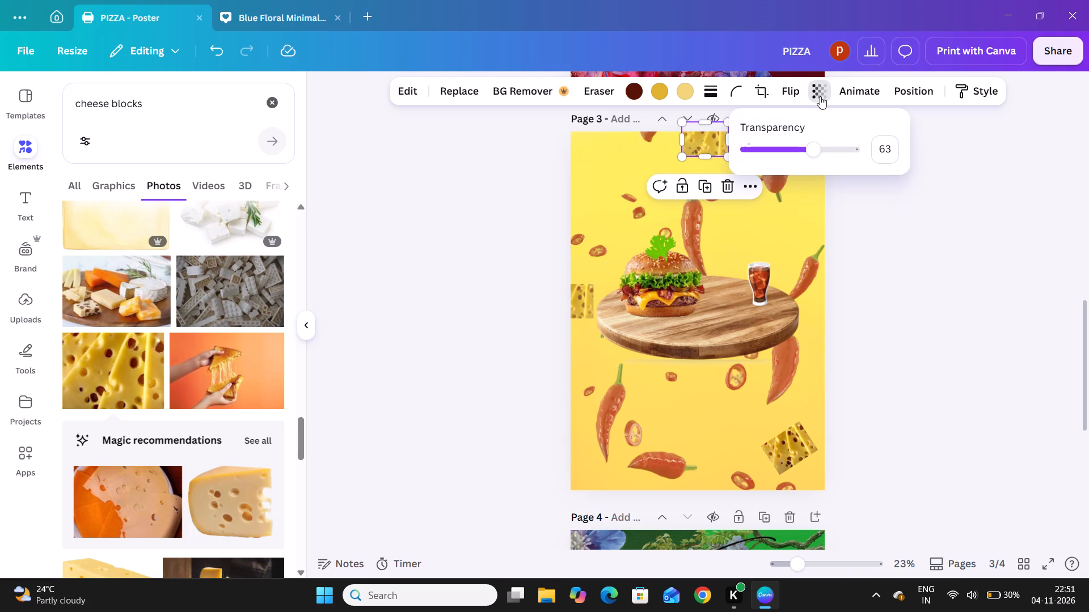
pyautogui.click(817, 153)
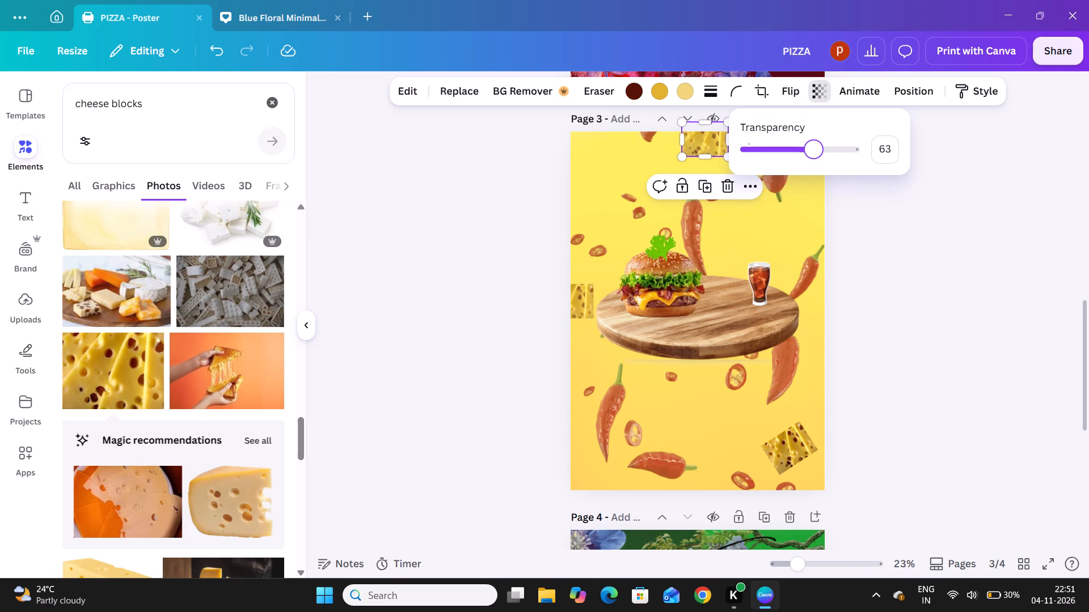
pyautogui.click(819, 153)
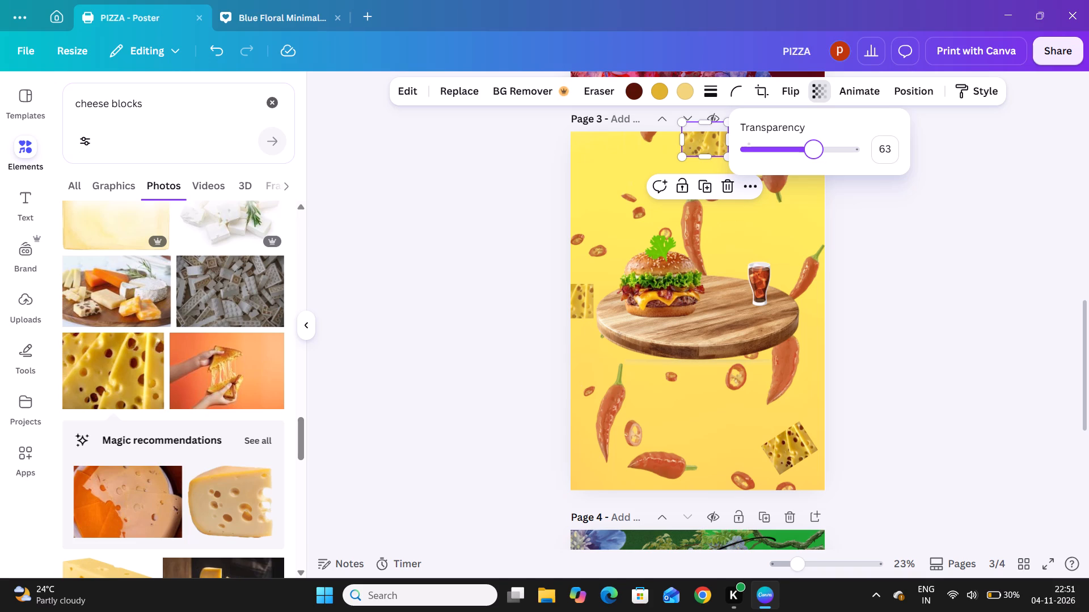
pyautogui.click(823, 154)
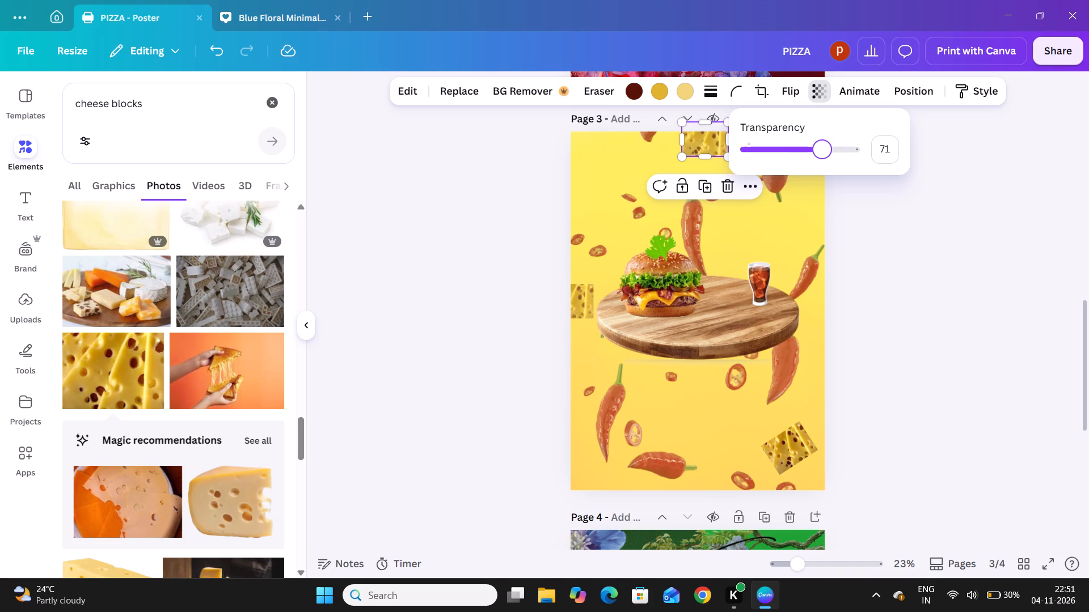
pyautogui.click(817, 154)
pyautogui.click(810, 154)
pyautogui.moveTo(807, 155); pyautogui.dragTo(817, 155)
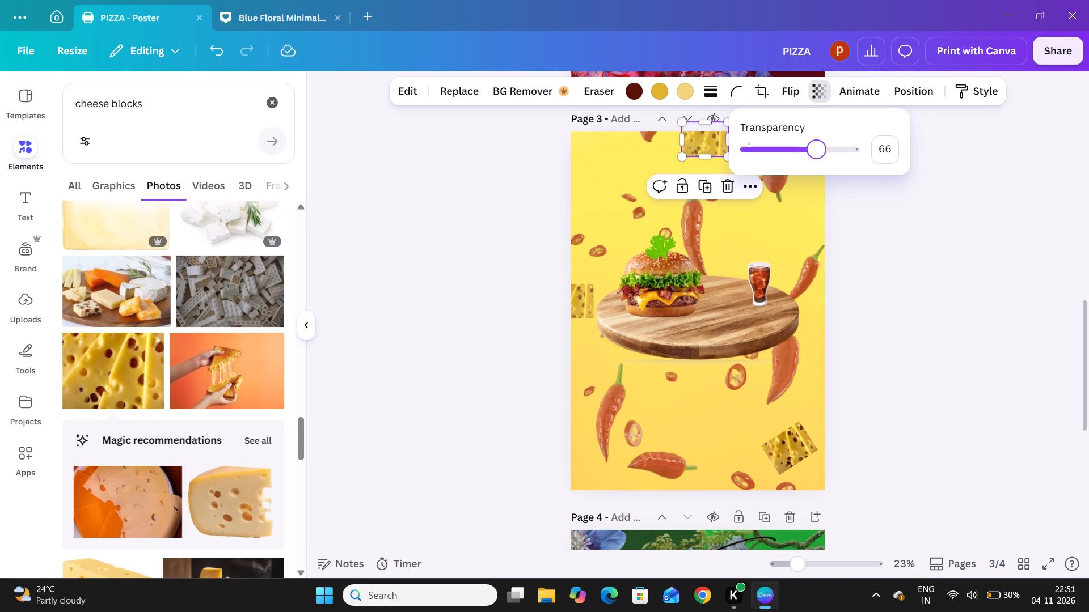
pyautogui.moveTo(817, 155); pyautogui.dragTo(817, 155)
pyautogui.click(946, 266)
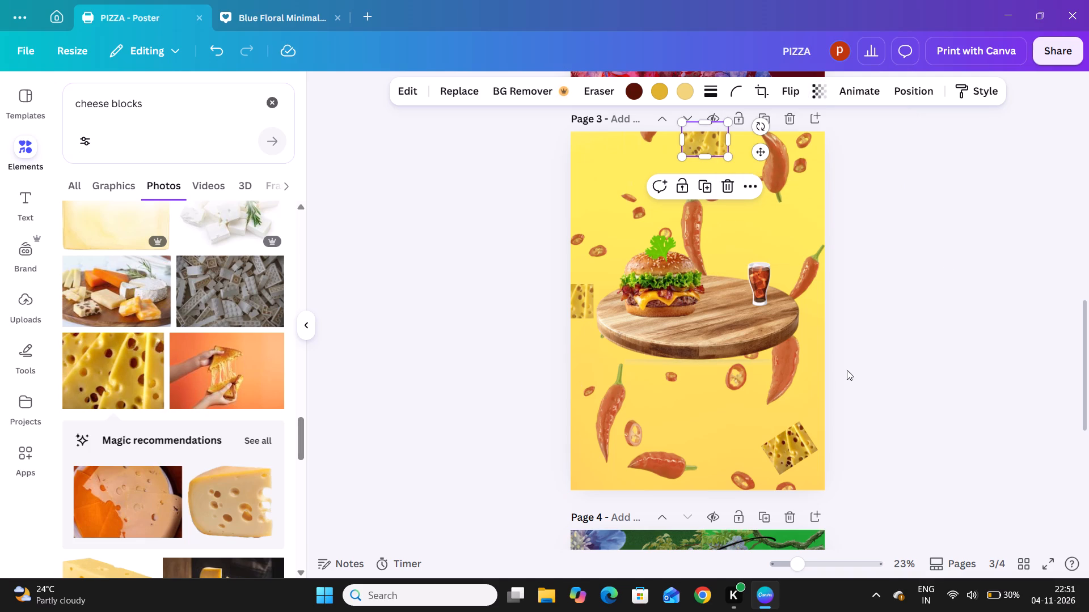
# Set the transparency of the rotated cheese block in the poster's lower-right corner to 66.
pyautogui.click(783, 452)
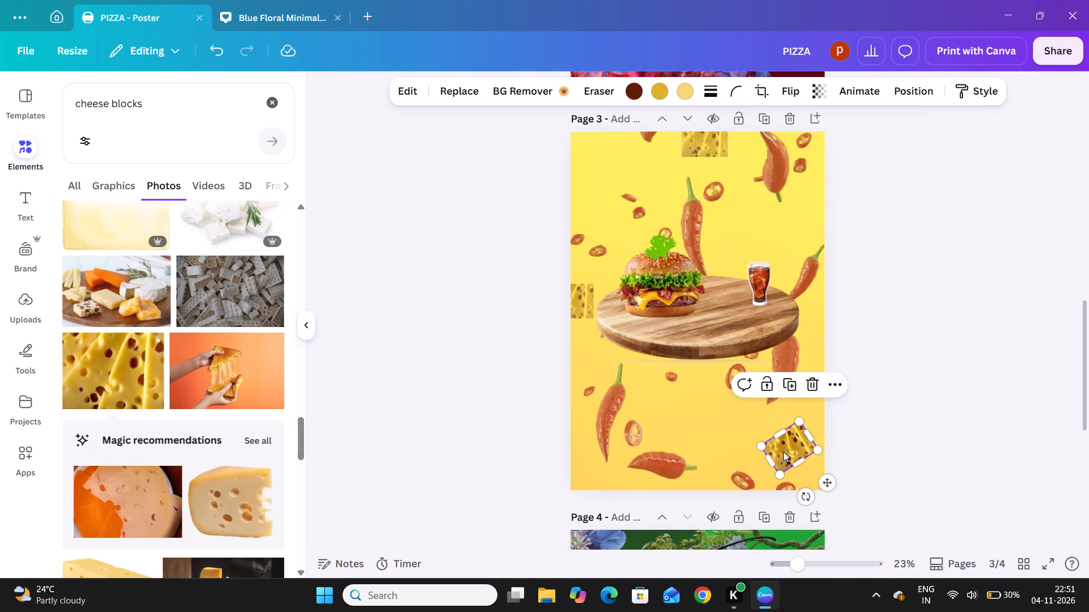
pyautogui.click(818, 85)
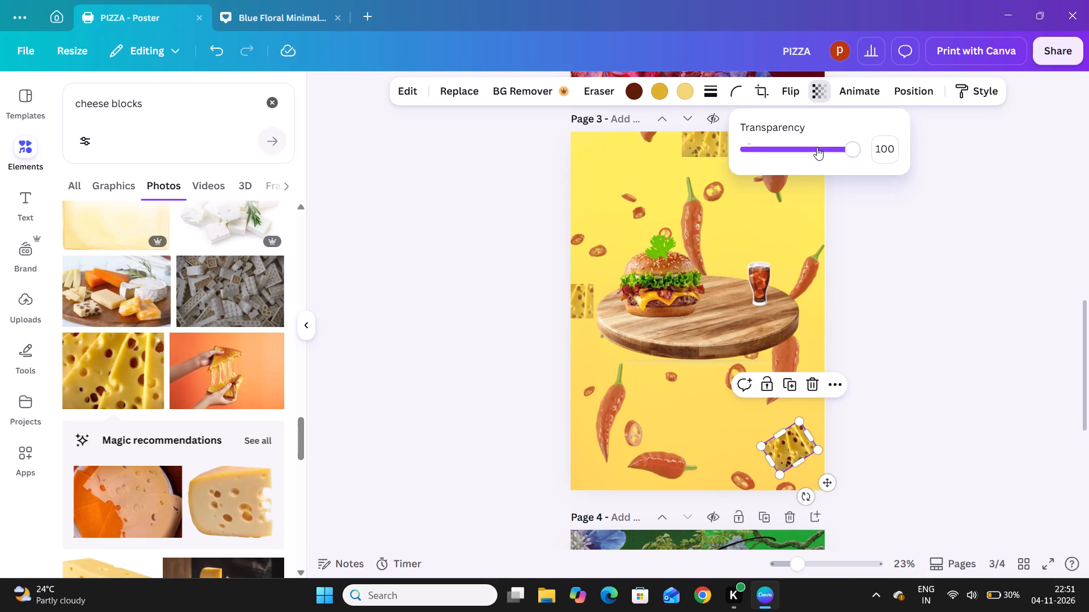
pyautogui.click(817, 150)
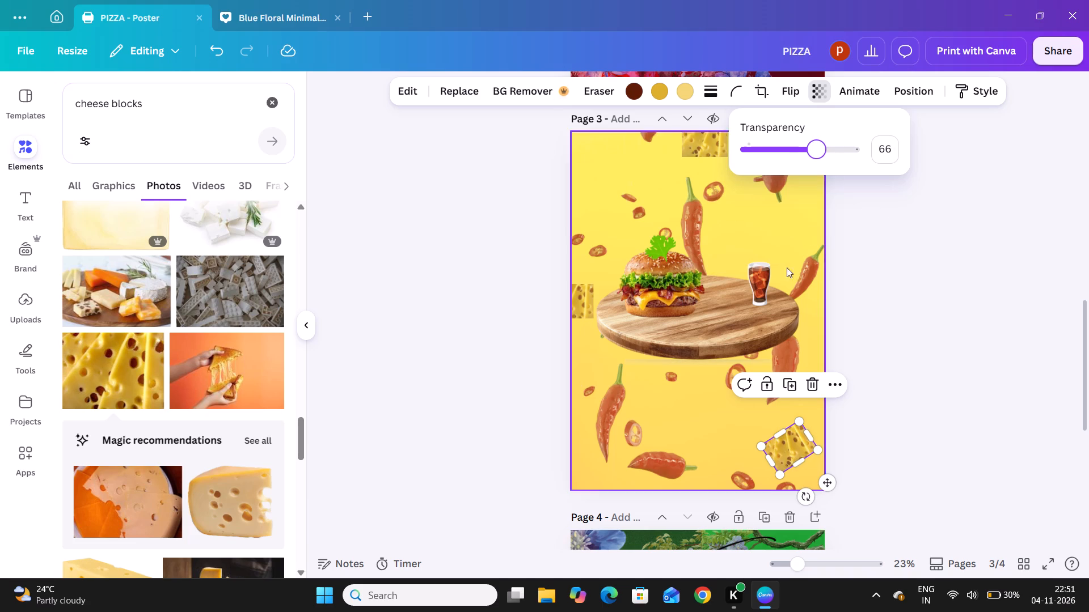
pyautogui.click(867, 291)
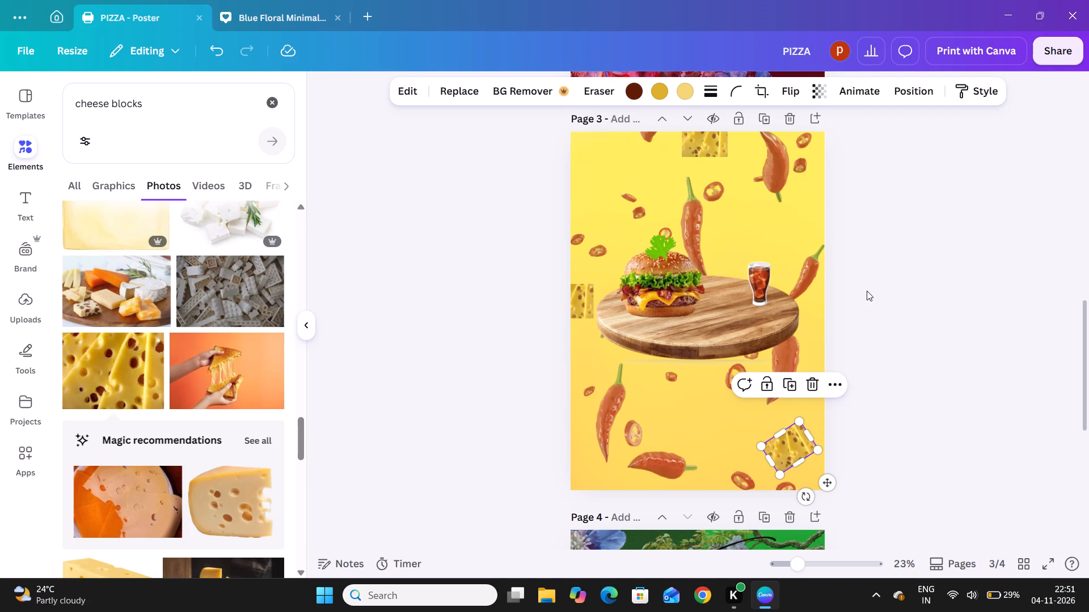
pyautogui.click(483, 407)
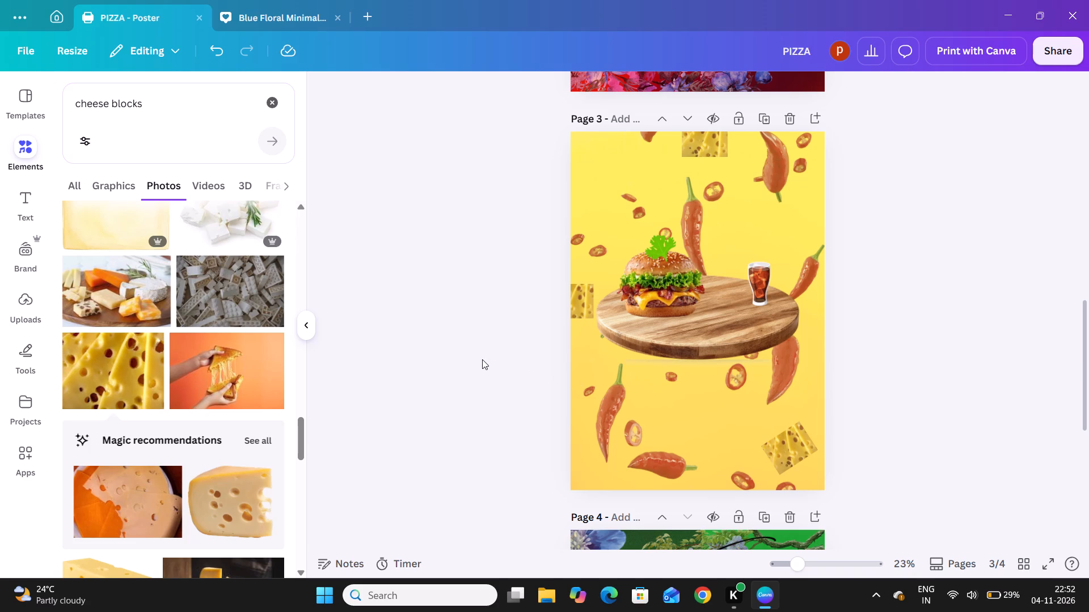
# Review the design's other pages, comparing the finished pizza, hat and perfume posters with the burger poster on page 3.
pyautogui.scroll(-3, 482, 359)
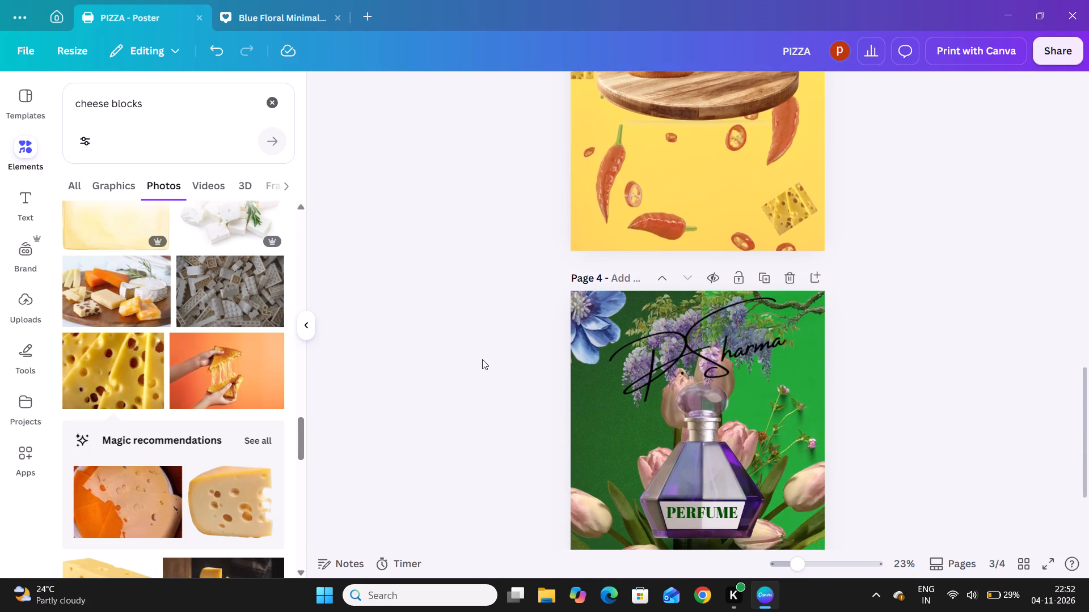
pyautogui.scroll(2, 482, 359)
pyautogui.hscroll(1, 482, 359)
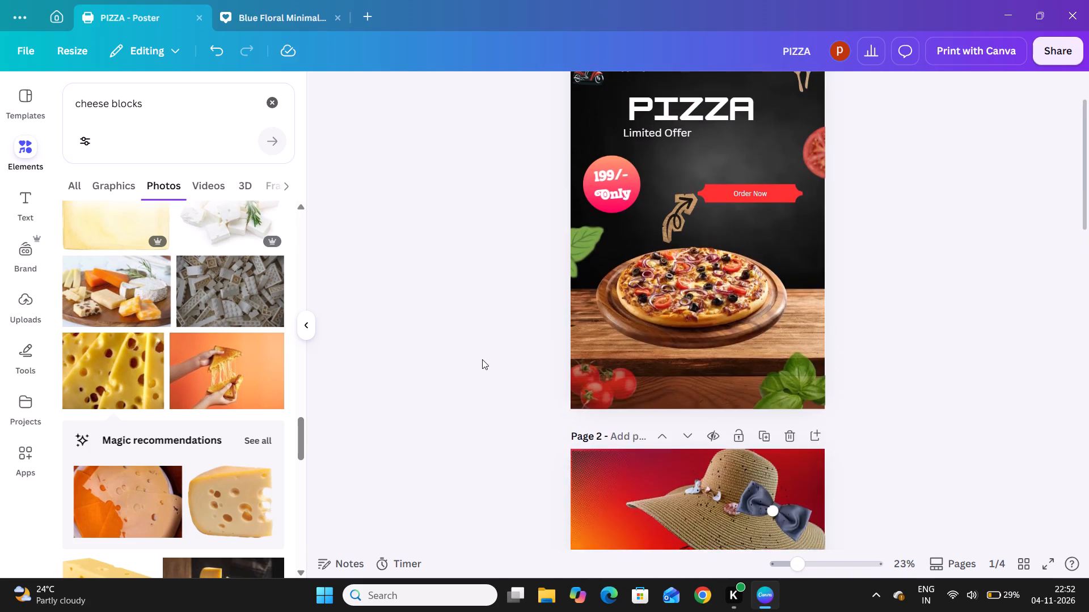
pyautogui.hscroll(1, 482, 359)
pyautogui.scroll(-1, 482, 359)
pyautogui.scroll(3, 482, 359)
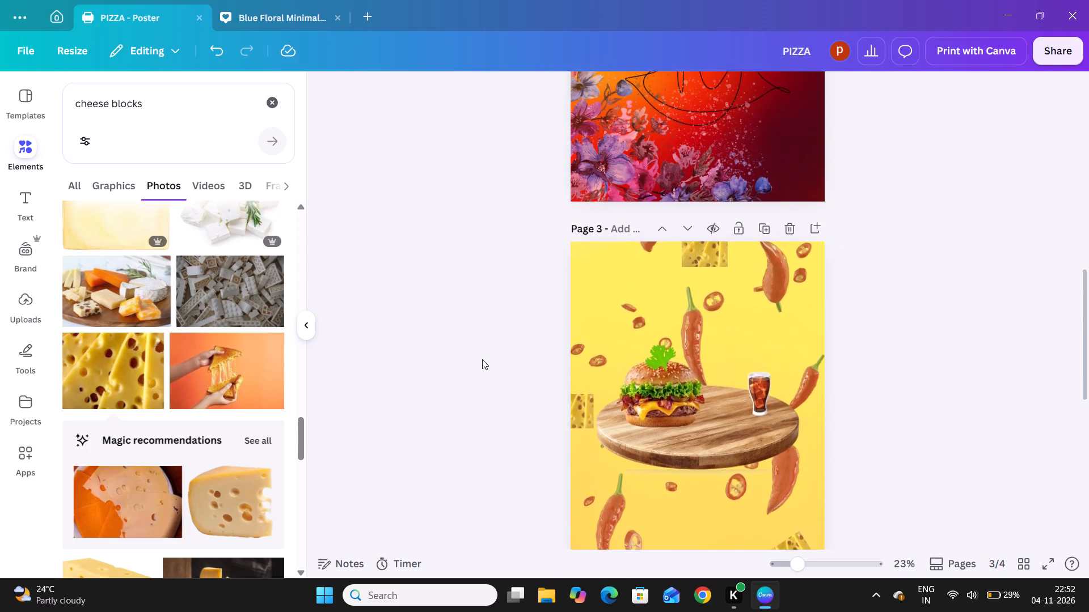
pyautogui.scroll(3, 482, 359)
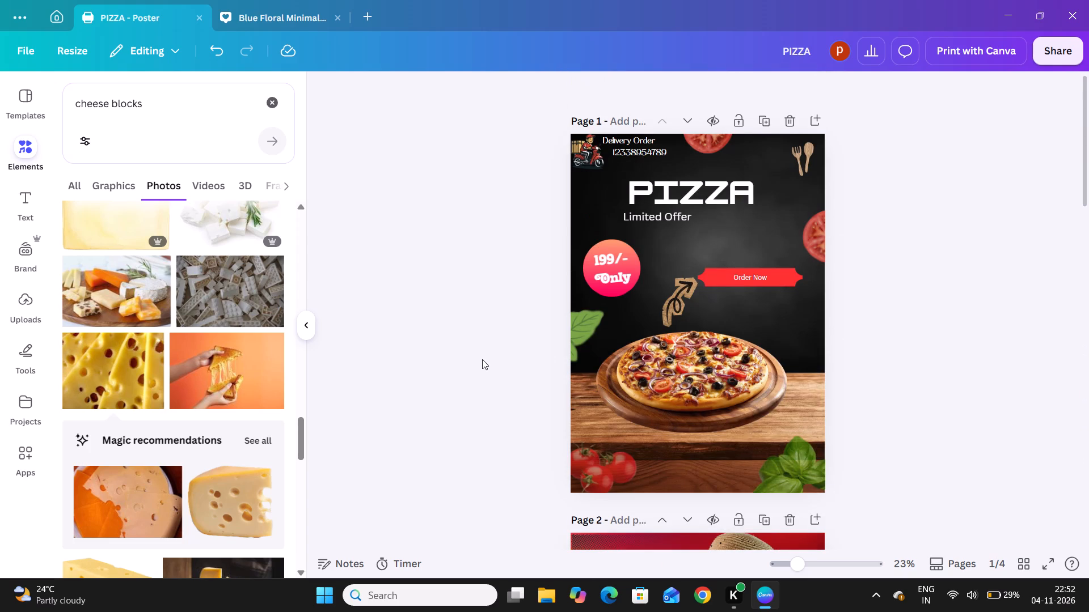
pyautogui.scroll(-2, 482, 359)
pyautogui.hscroll(1, 482, 359)
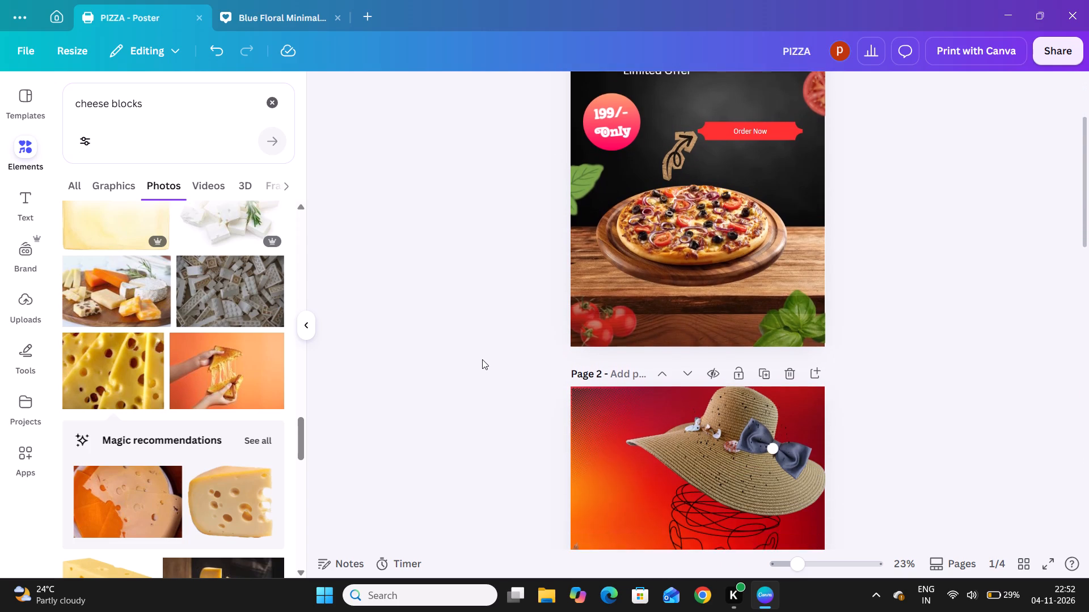
pyautogui.scroll(-3, 482, 359)
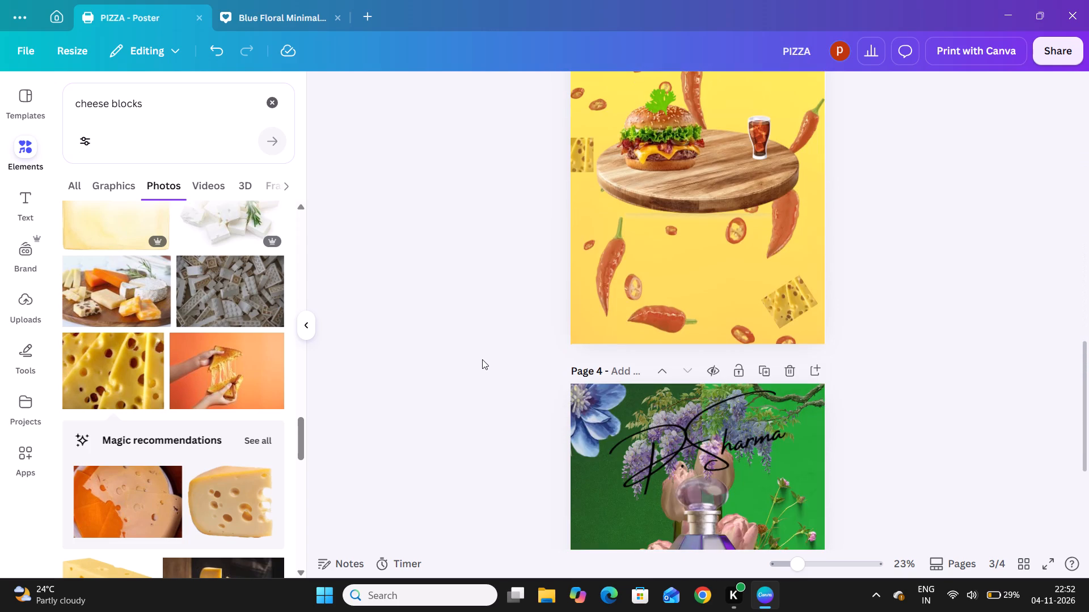
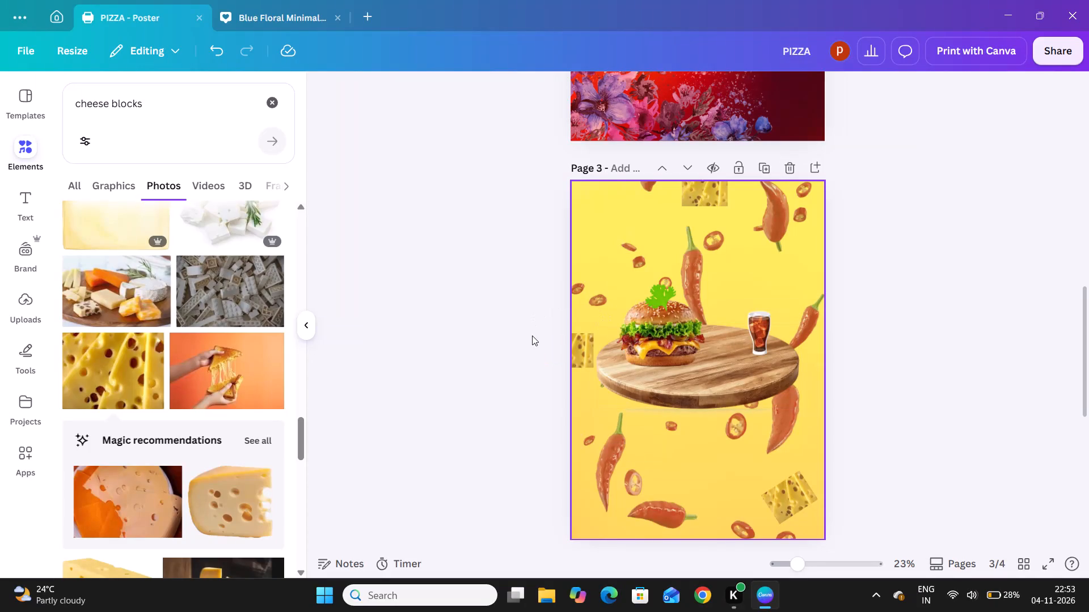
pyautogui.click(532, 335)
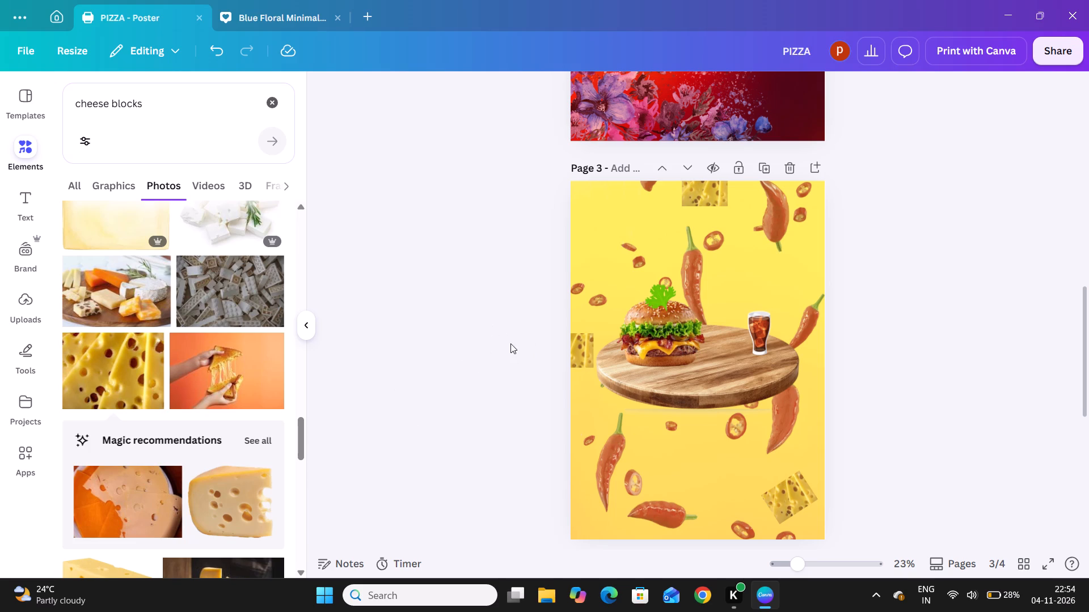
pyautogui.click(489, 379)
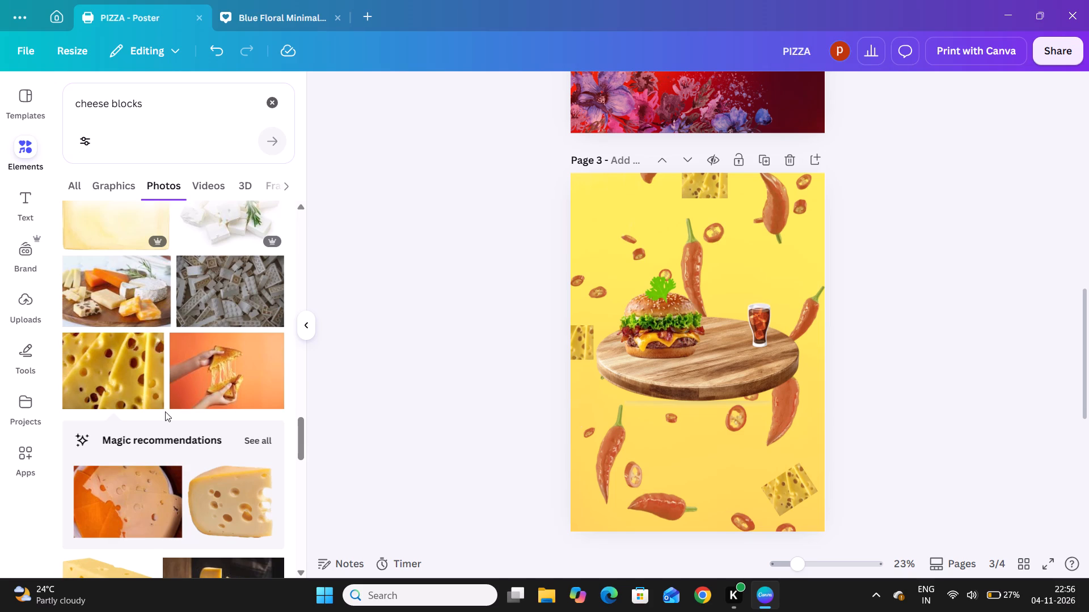
# Look through the cheese blocks photo results for further images that could suit the burger poster.
pyautogui.scroll(-3, 165, 411)
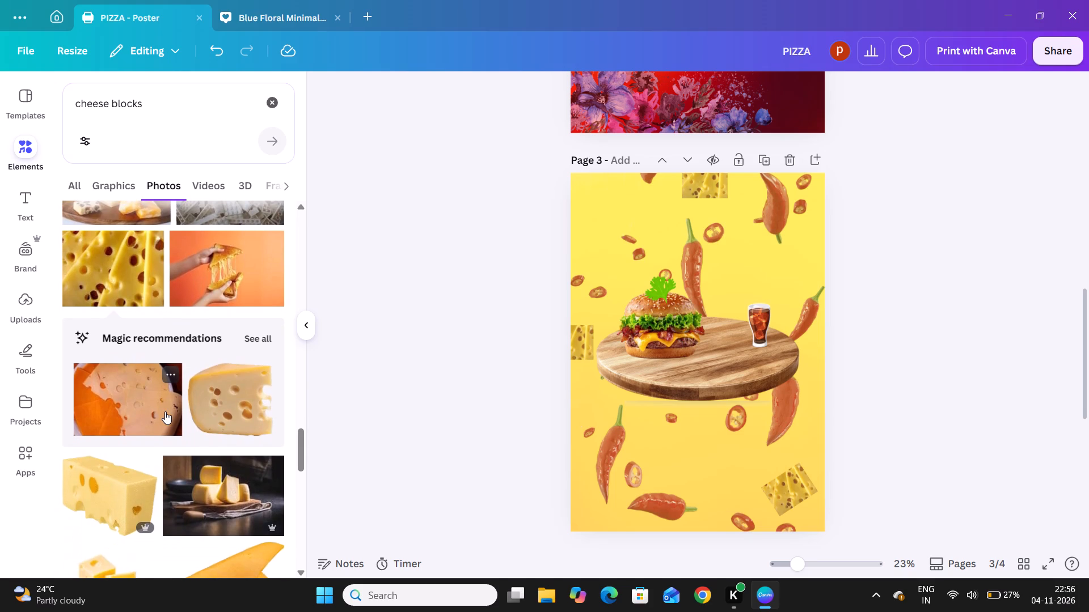
pyautogui.scroll(-1, 165, 411)
pyautogui.scroll(3, 165, 411)
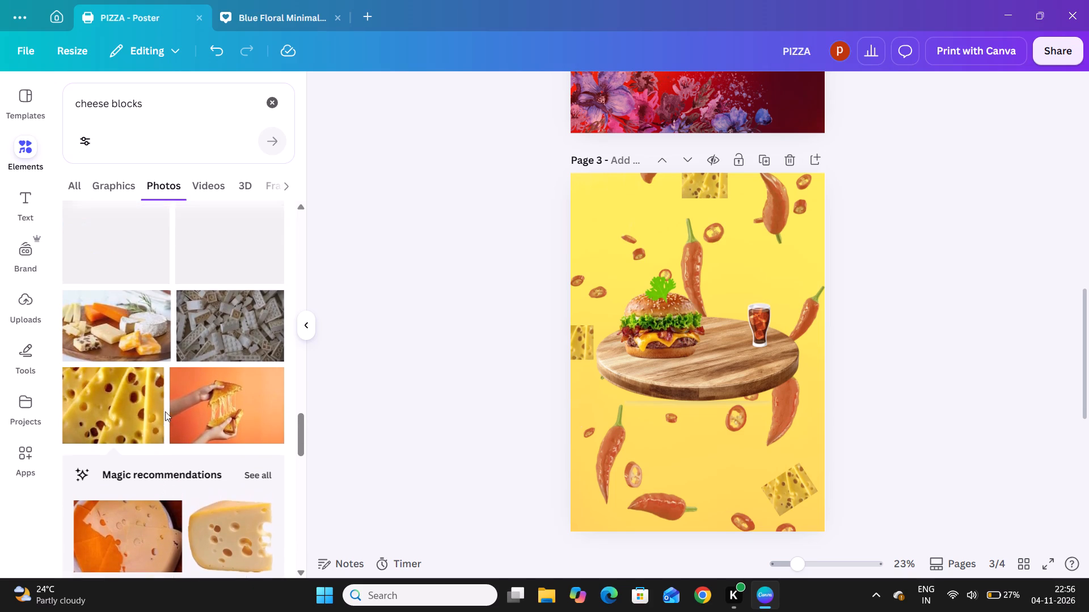
pyautogui.scroll(5, 165, 411)
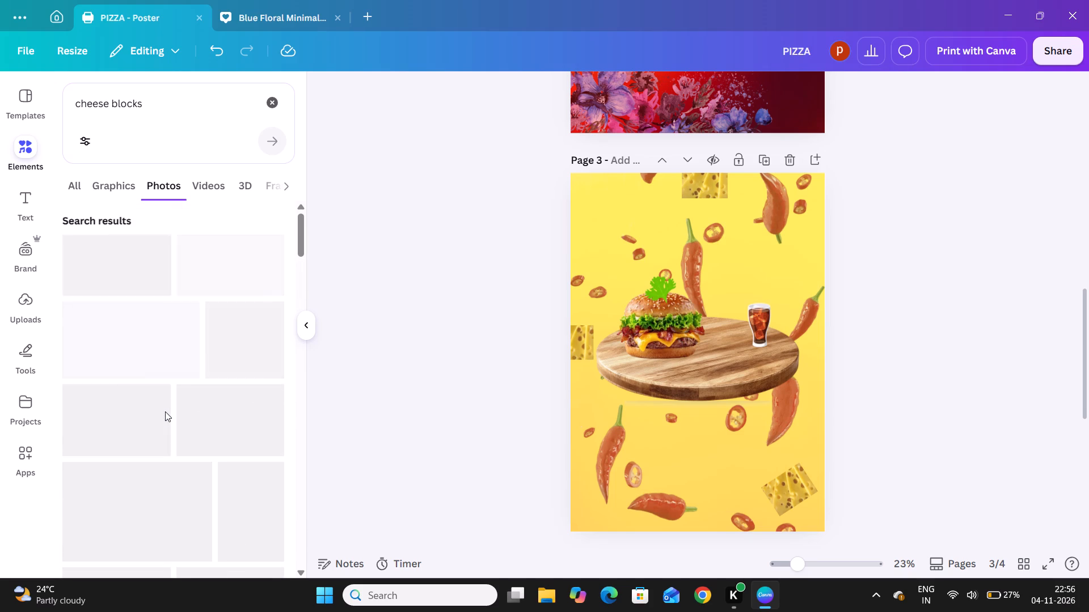
pyautogui.scroll(2, 165, 411)
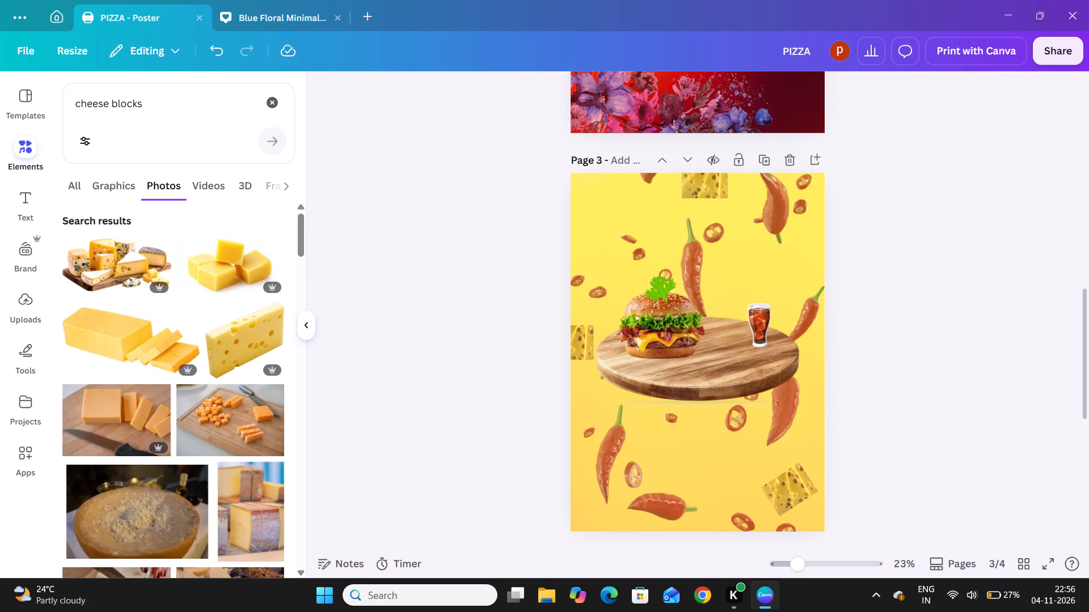
# Search the photos for "finger fries" and add the cut-out red carton of fries to the burger poster.
pyautogui.moveTo(147, 107); pyautogui.dragTo(67, 104)
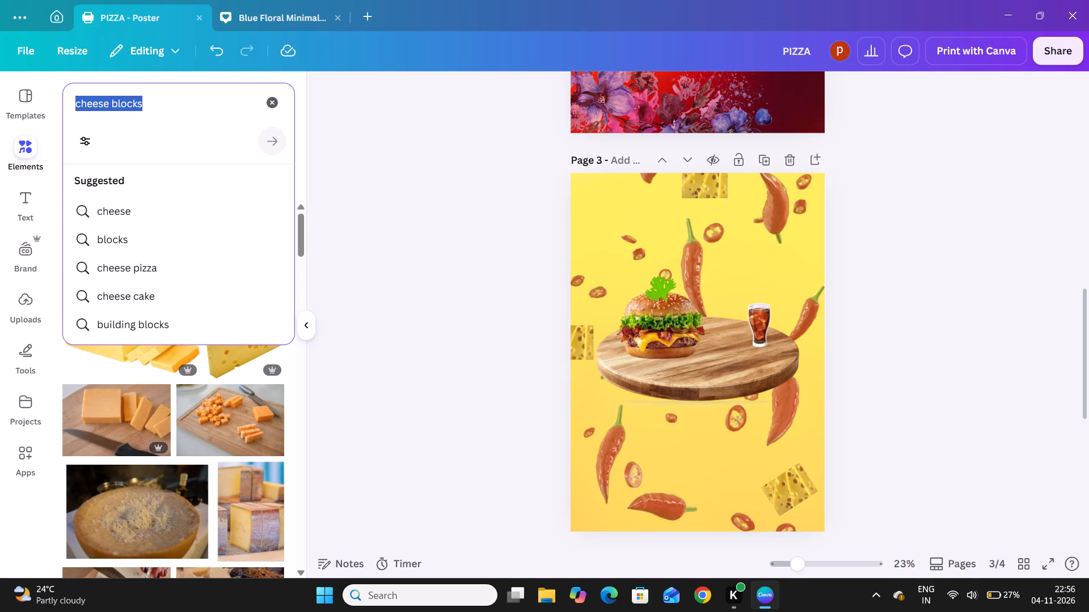
pyautogui.press('c')
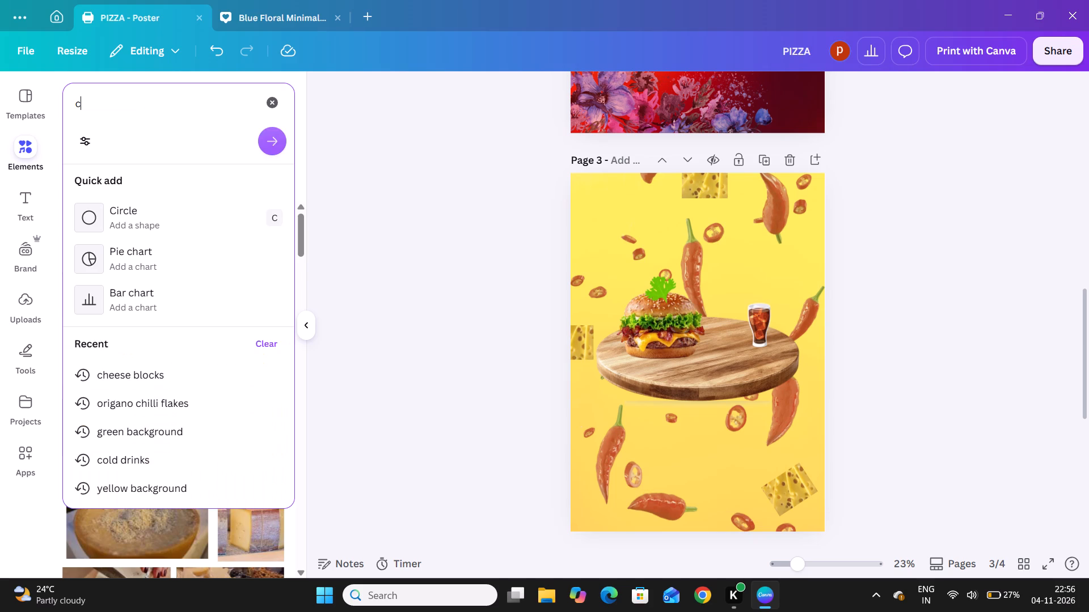
pyautogui.press('u')
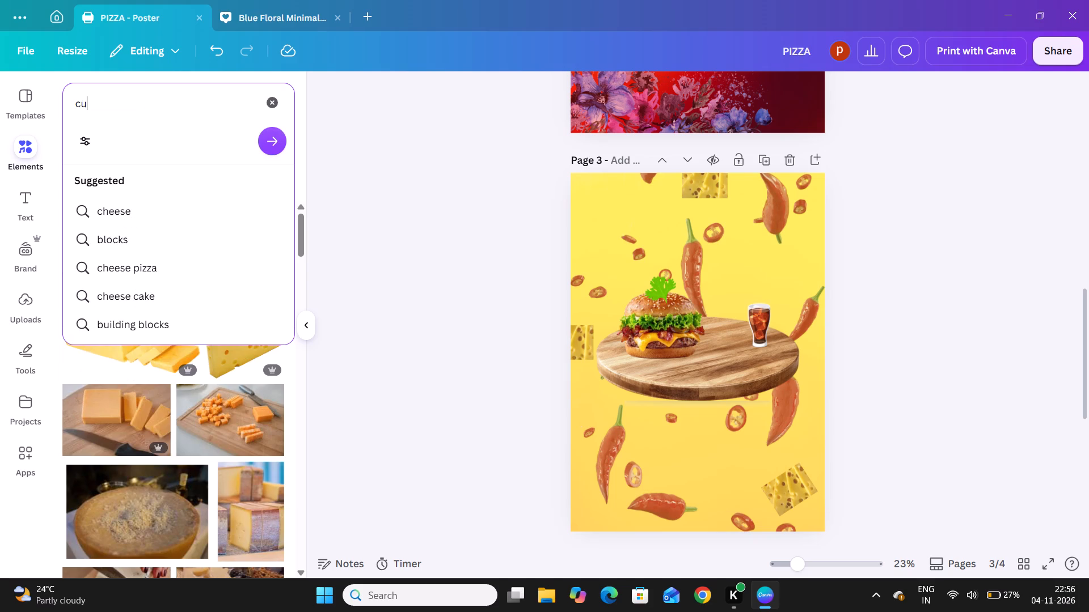
pyautogui.press('BackSpace')
pyautogui.press('BackSpace')
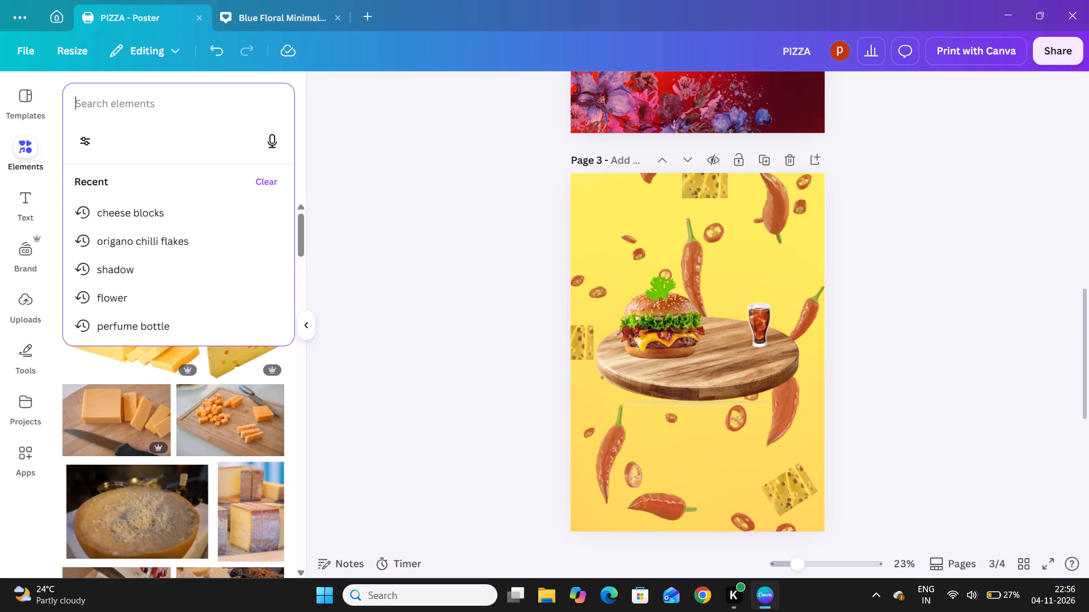
pyautogui.write('fin')
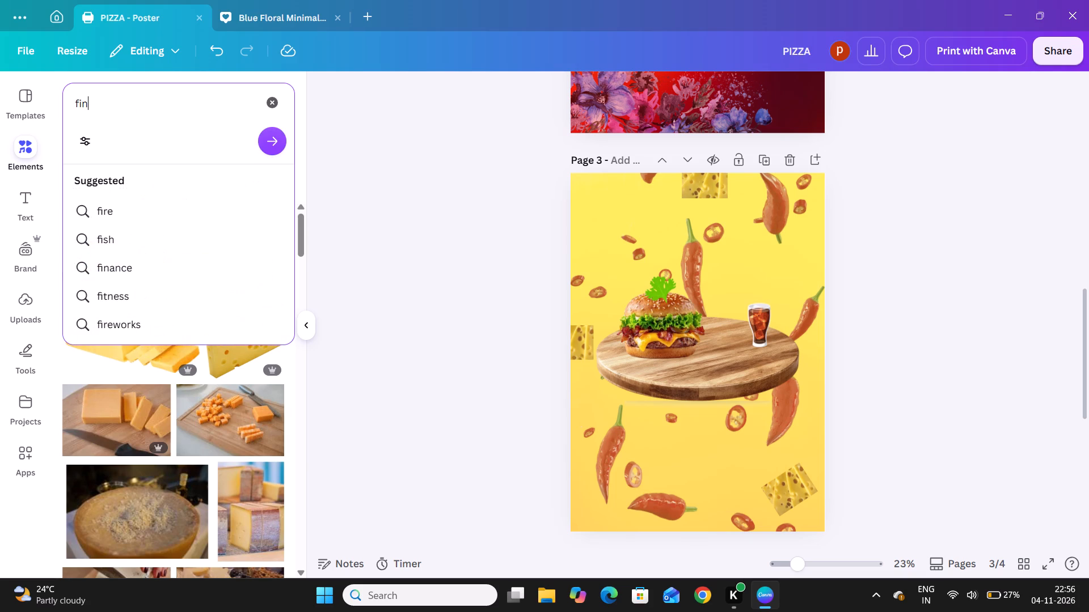
pyautogui.write('ger')
pyautogui.press('Return')
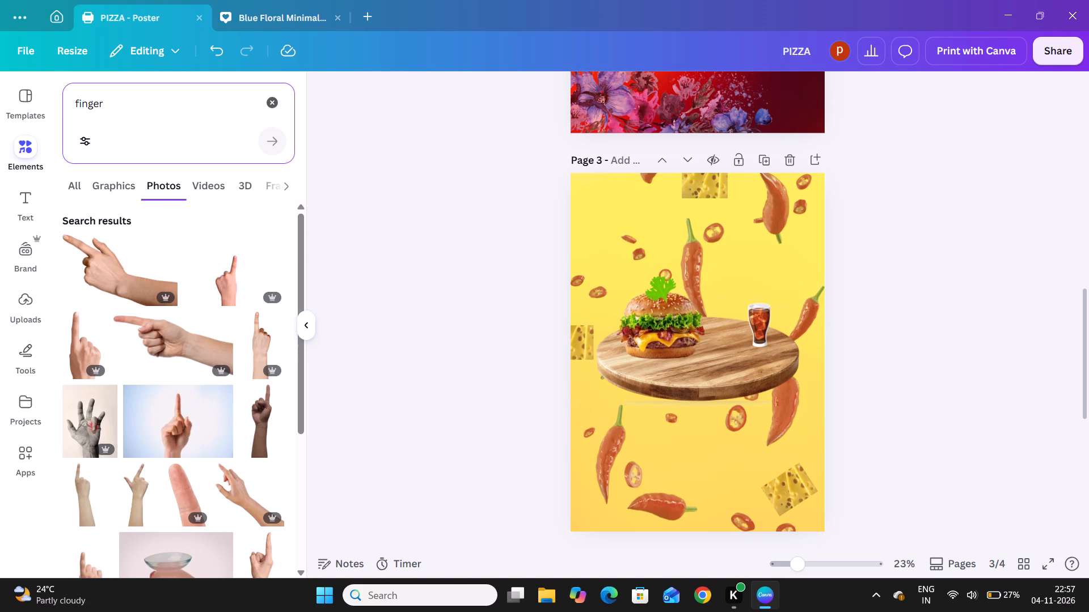
pyautogui.press('space')
pyautogui.write('fries')
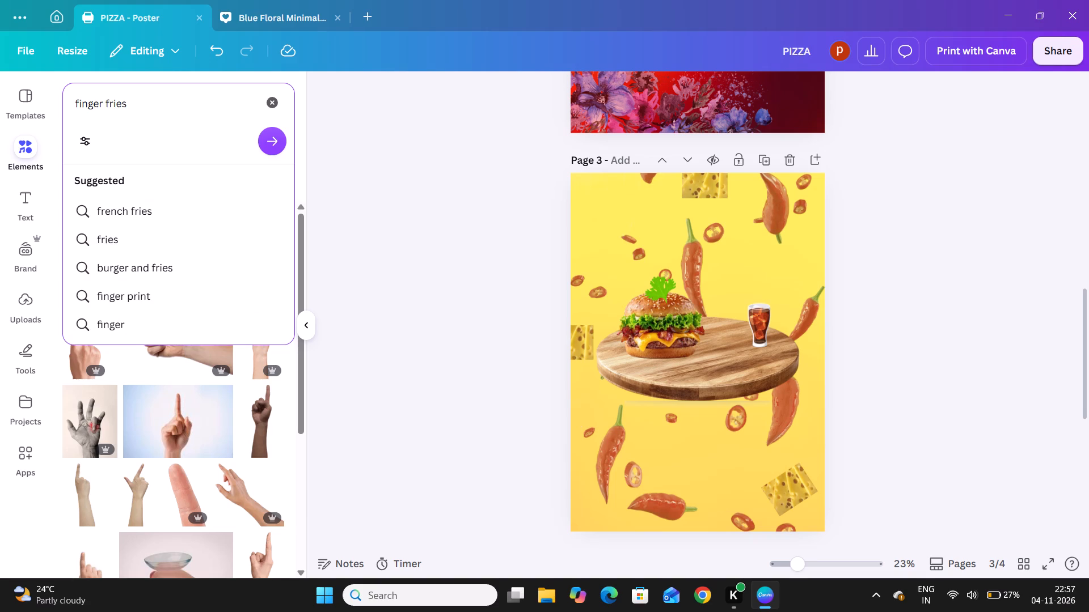
pyautogui.press('Return')
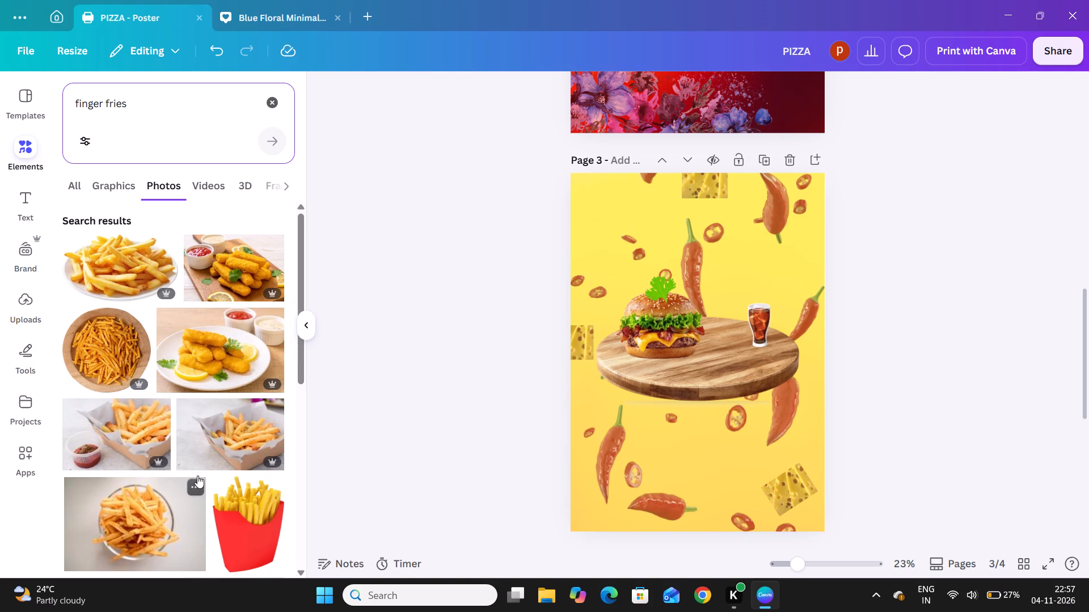
pyautogui.click(247, 528)
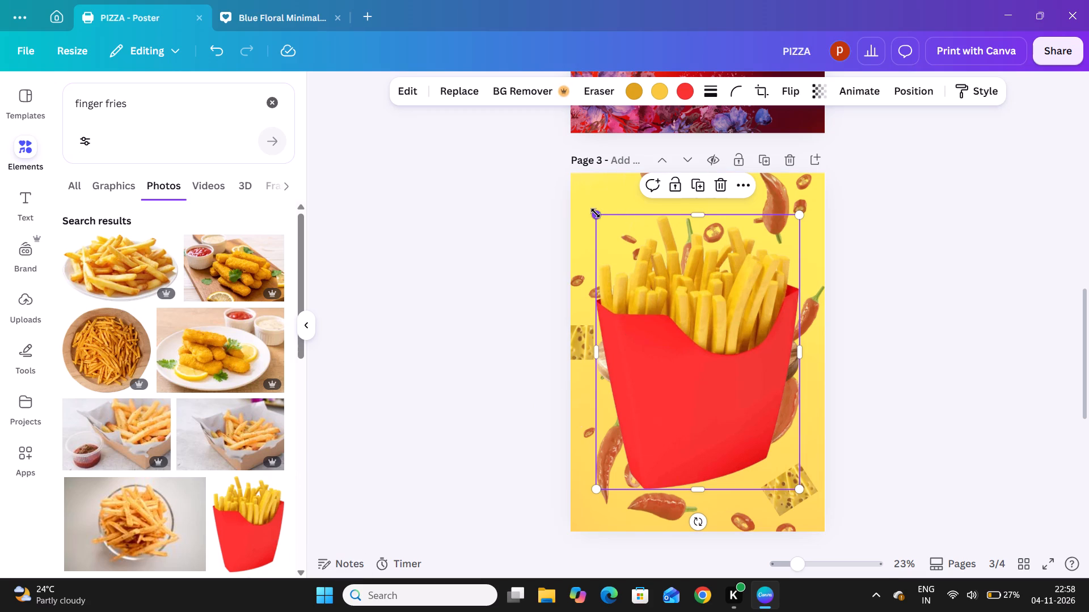
# Shrink the fries carton to about 6.6 wide by 8.9 high and tilt it to about -5°.
pyautogui.moveTo(596, 213); pyautogui.dragTo(675, 307)
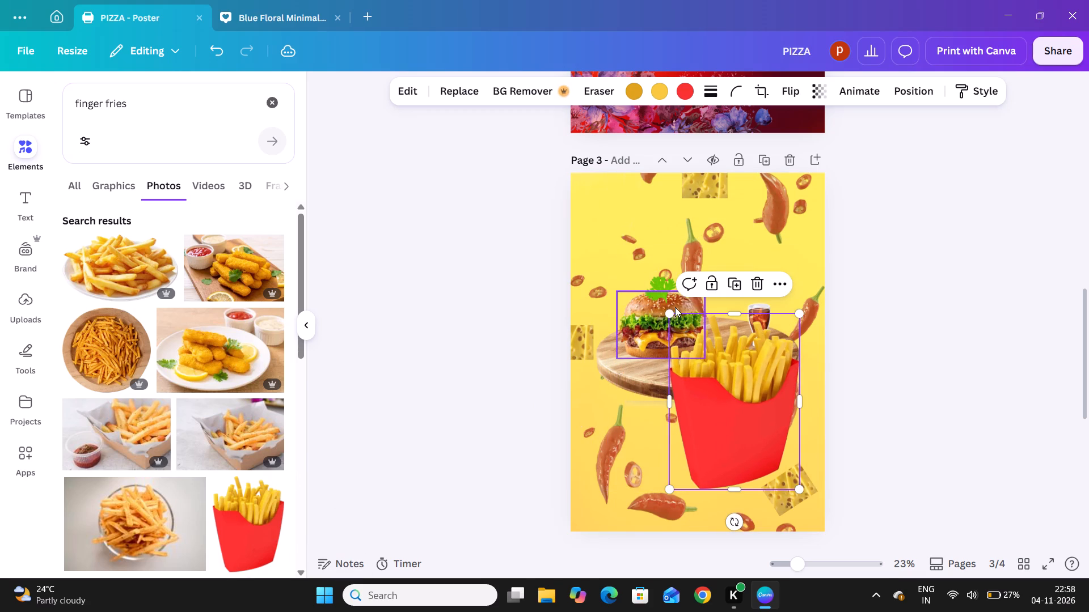
pyautogui.moveTo(666, 313); pyautogui.dragTo(682, 328)
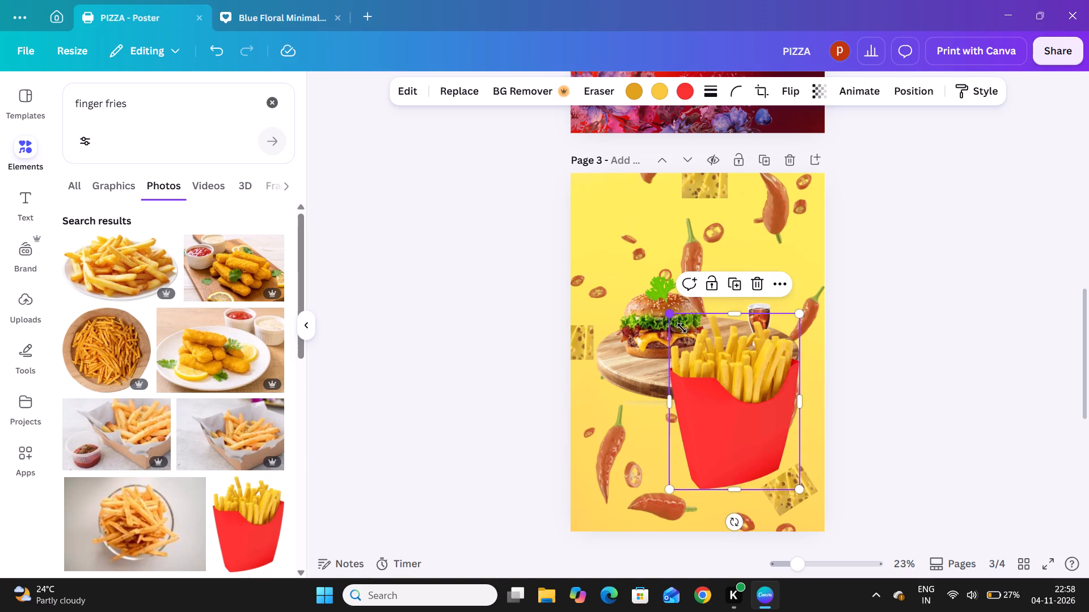
pyautogui.moveTo(682, 328); pyautogui.dragTo(738, 372)
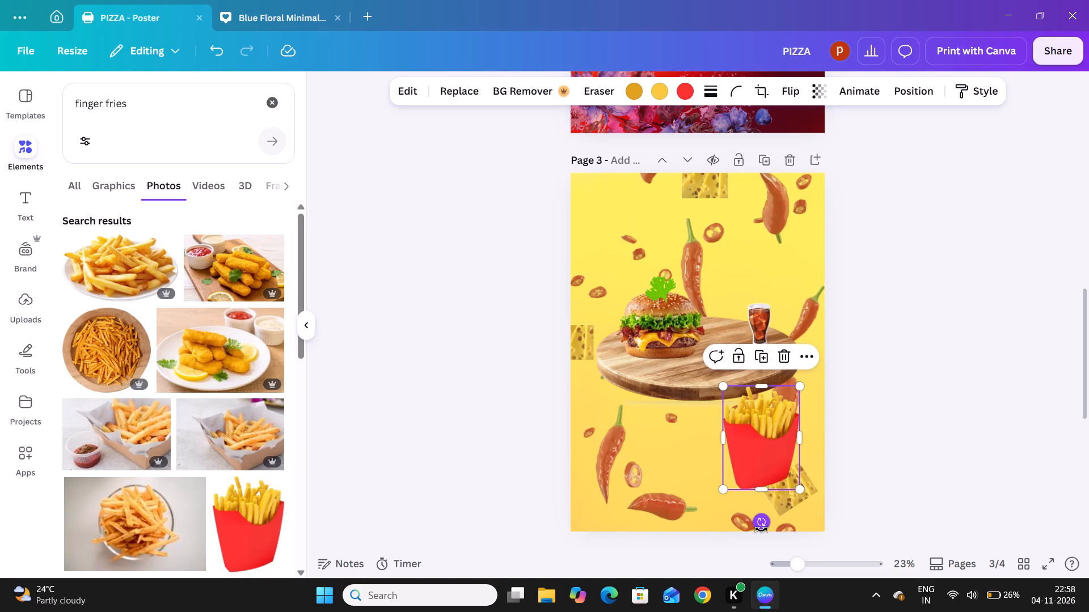
pyautogui.moveTo(761, 529); pyautogui.dragTo(768, 525)
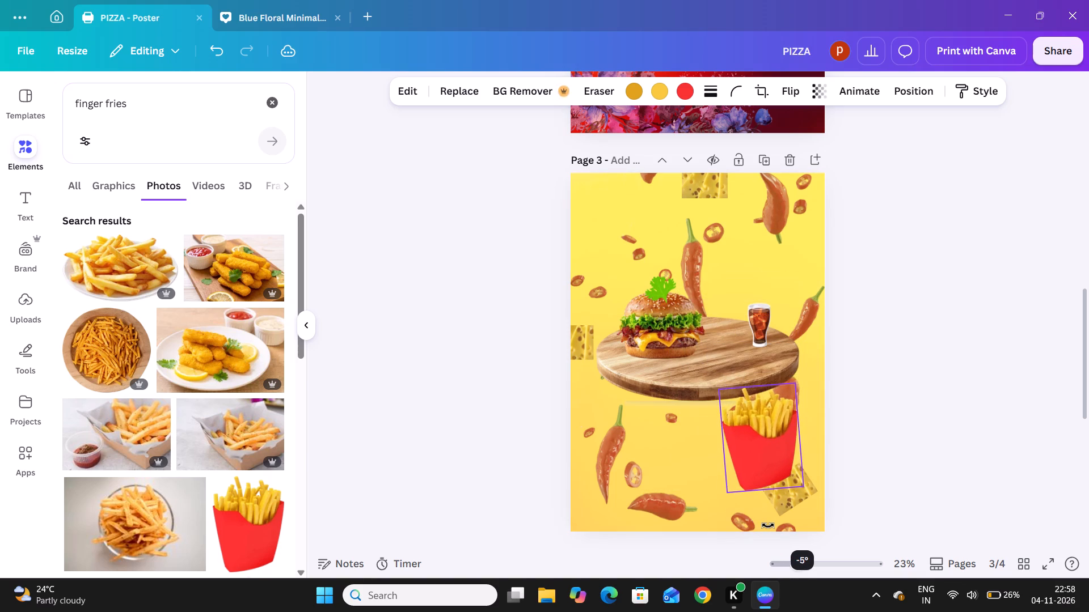
pyautogui.moveTo(768, 525); pyautogui.dragTo(769, 526)
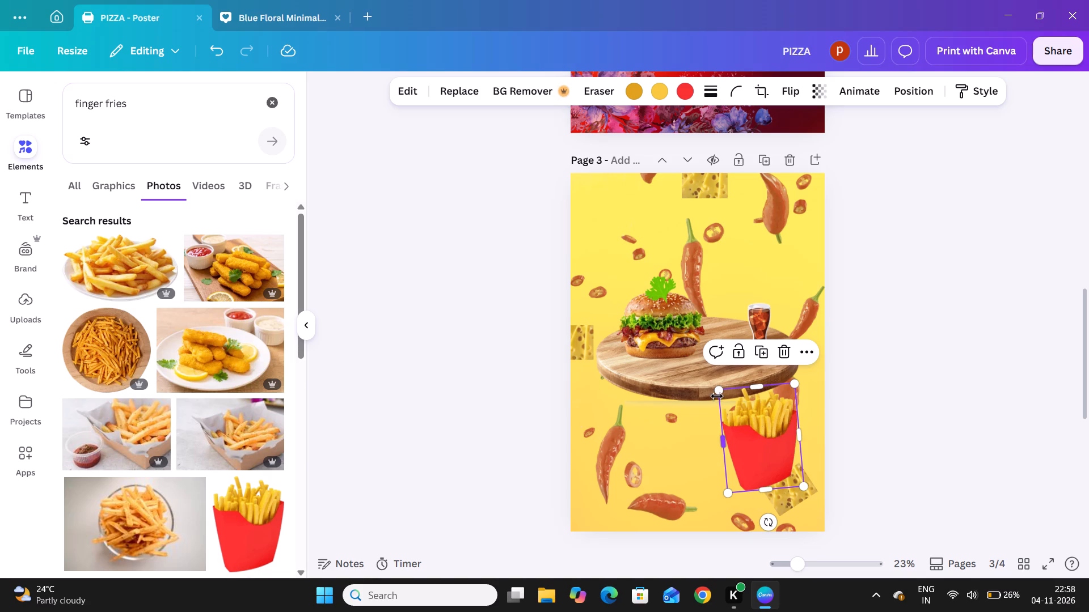
pyautogui.moveTo(717, 392); pyautogui.dragTo(734, 410)
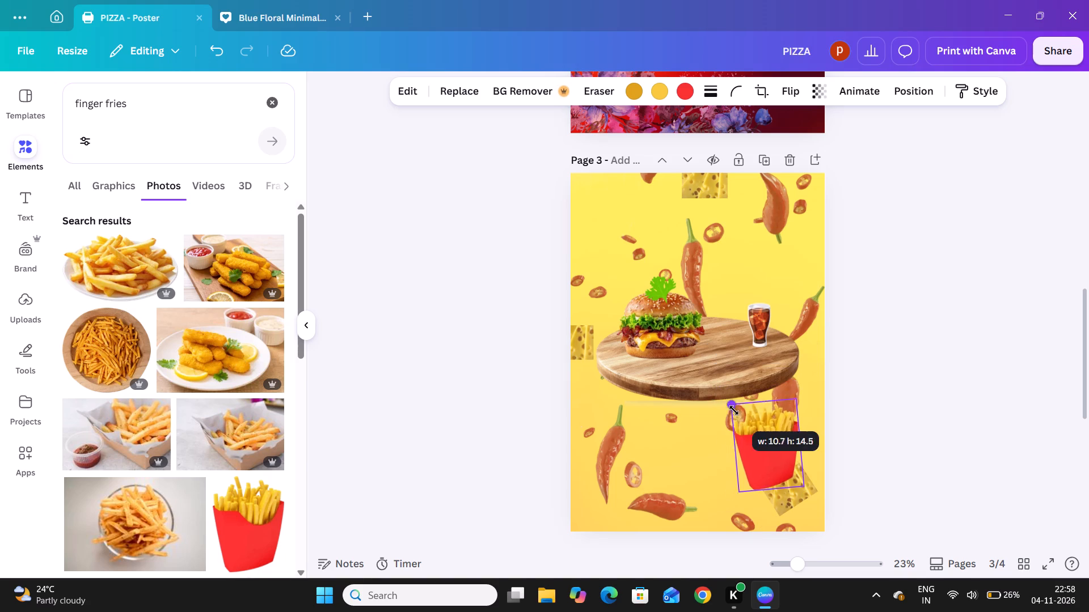
pyautogui.moveTo(734, 410); pyautogui.dragTo(753, 437)
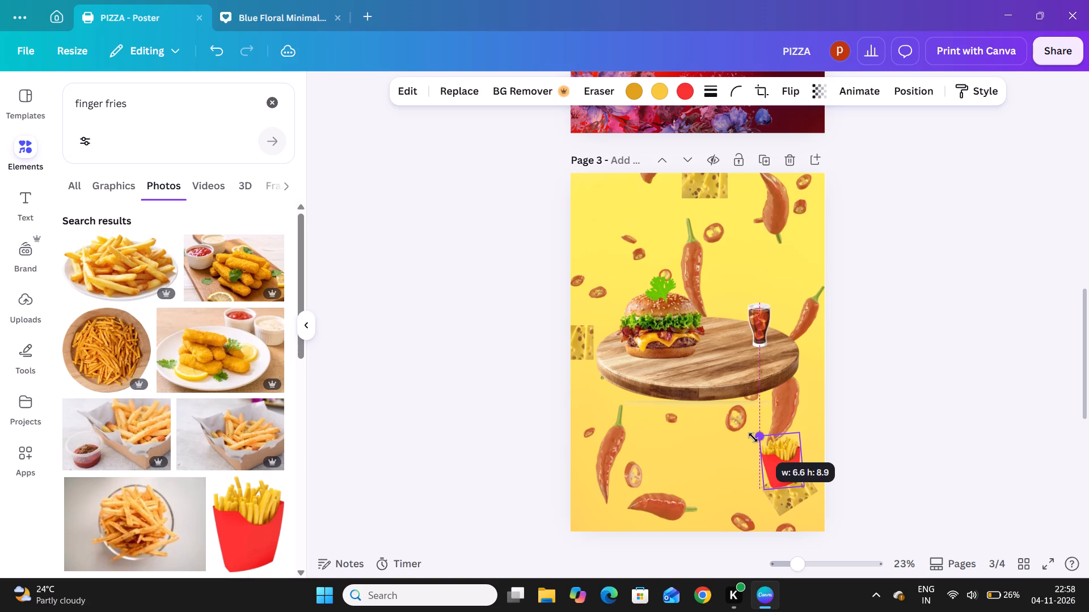
# Place the fries carton on the wooden board between the burger and the cola glass.
pyautogui.moveTo(795, 460); pyautogui.dragTo(757, 367)
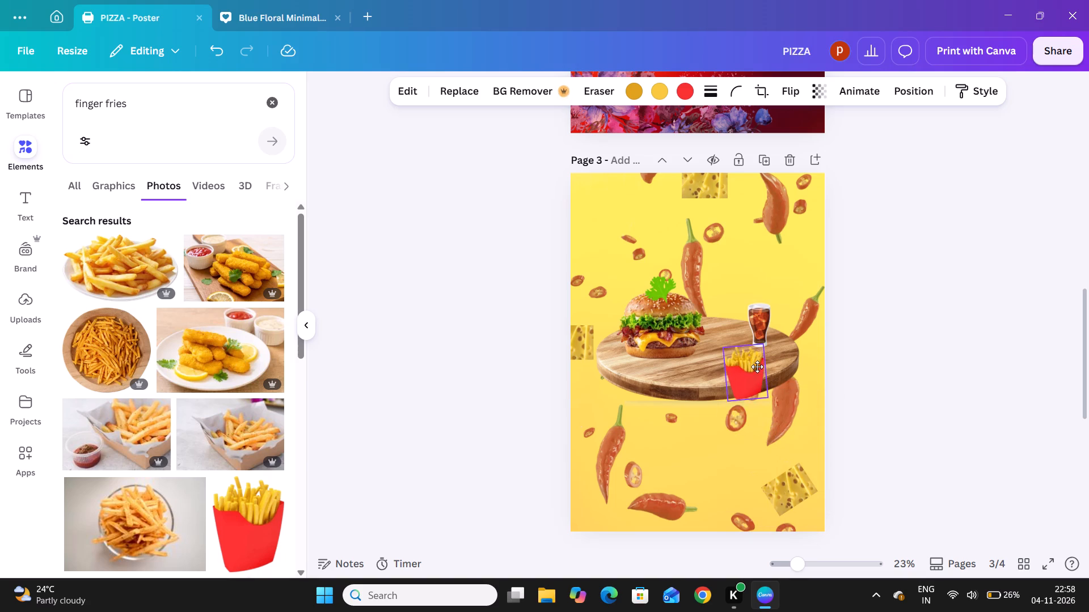
pyautogui.moveTo(757, 367); pyautogui.dragTo(755, 364)
pyautogui.moveTo(749, 362); pyautogui.dragTo(744, 354)
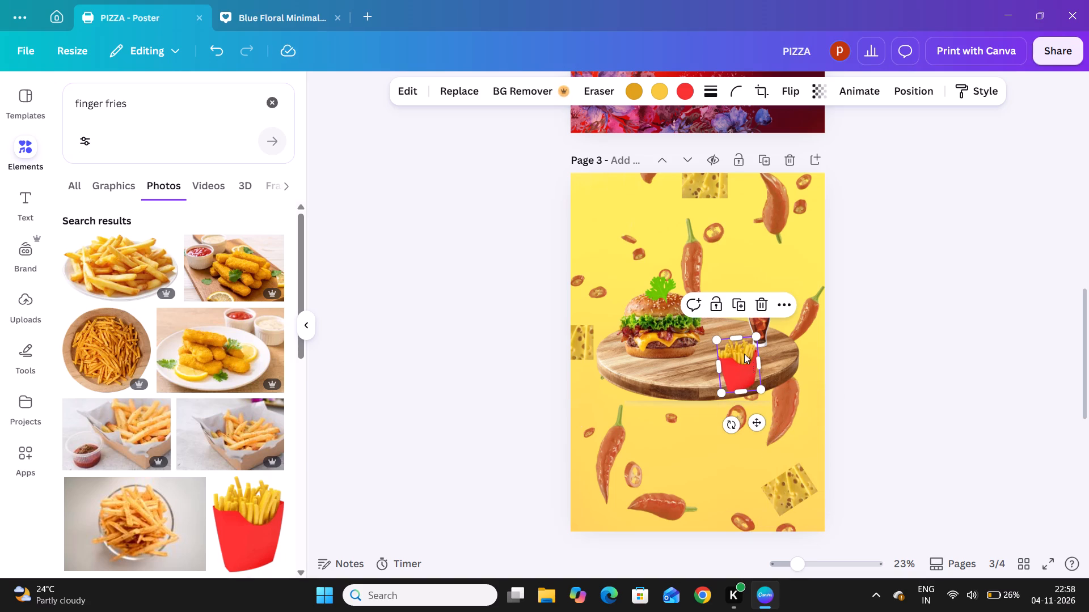
pyautogui.moveTo(744, 354); pyautogui.dragTo(739, 333)
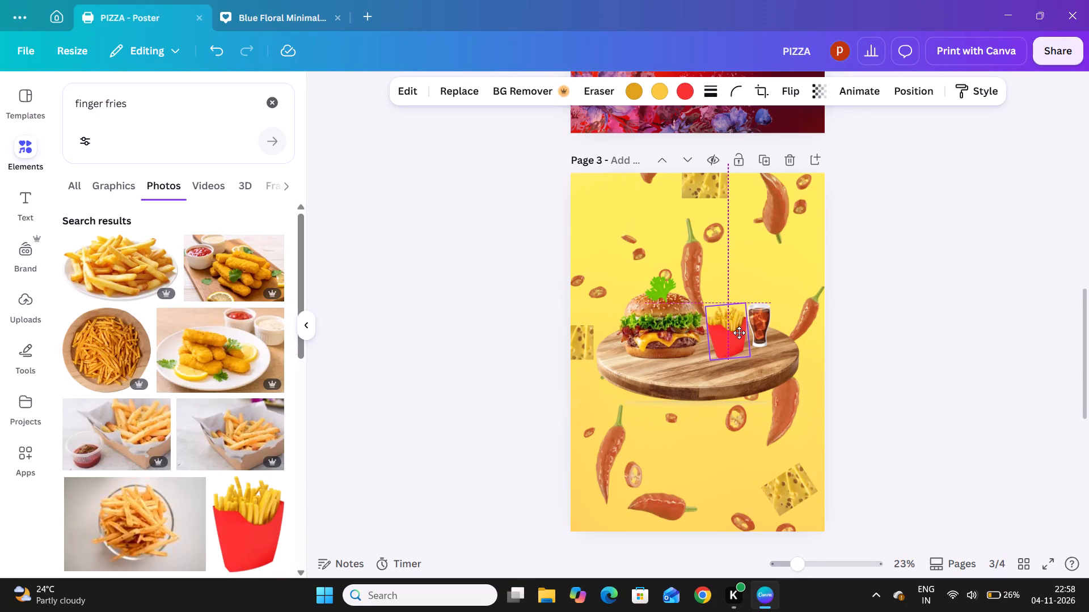
pyautogui.moveTo(739, 333); pyautogui.dragTo(737, 330)
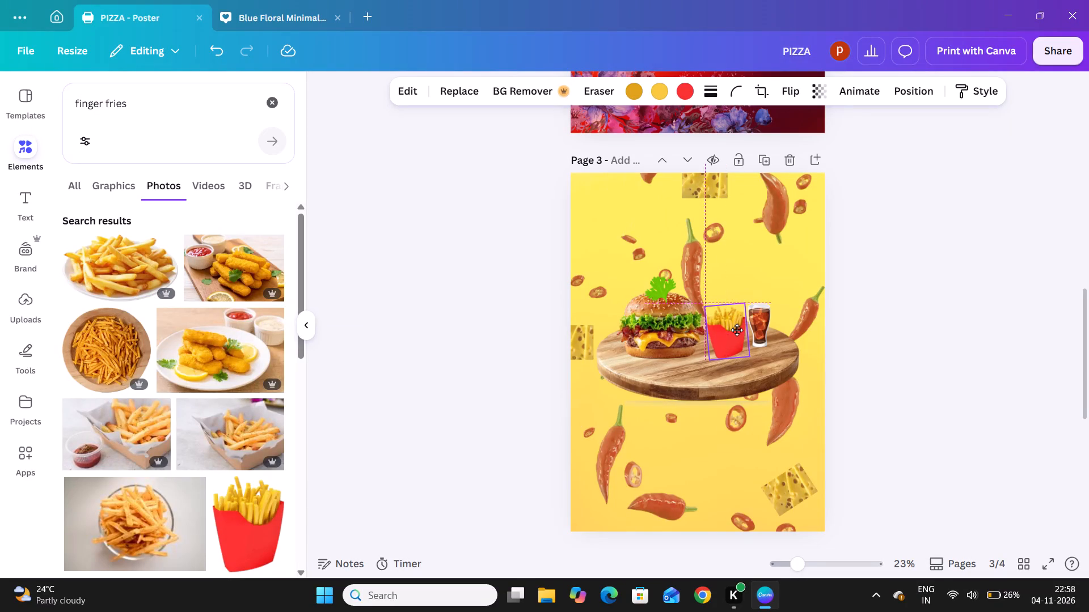
pyautogui.moveTo(737, 330); pyautogui.dragTo(736, 318)
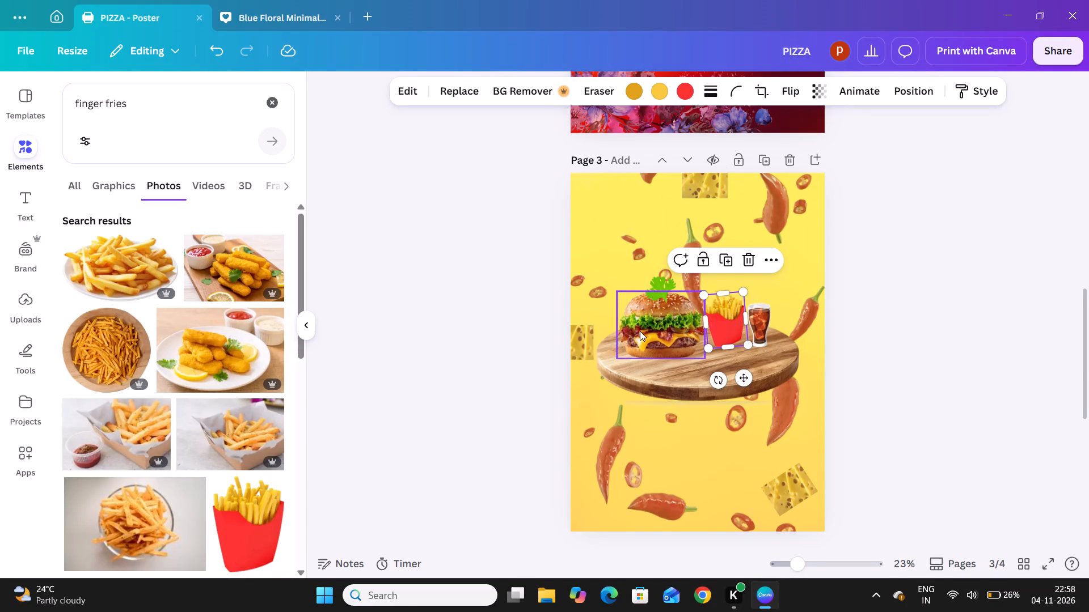
pyautogui.click(514, 348)
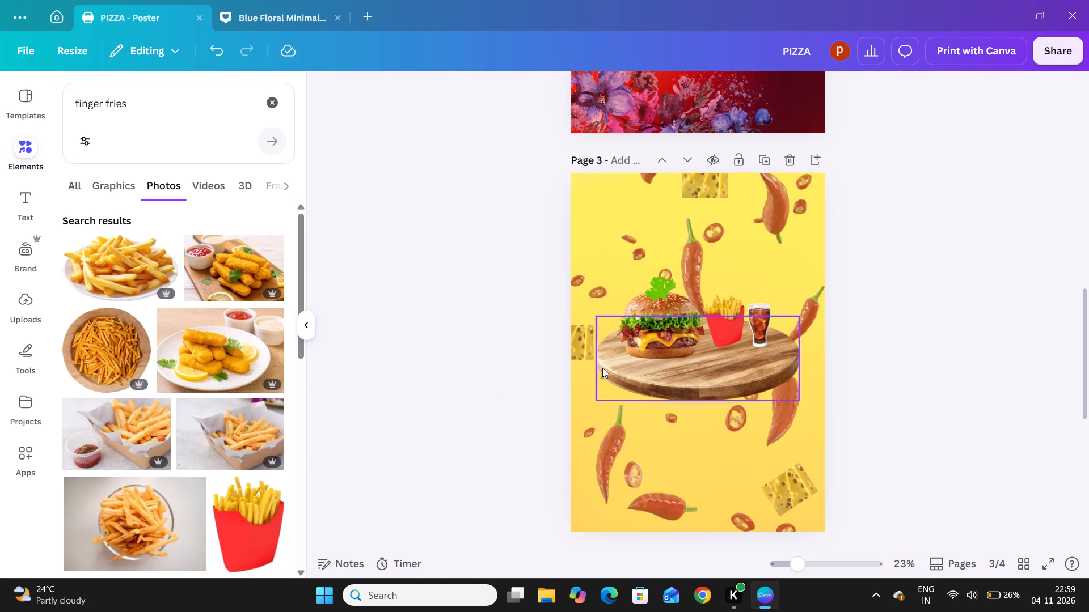
pyautogui.click(503, 379)
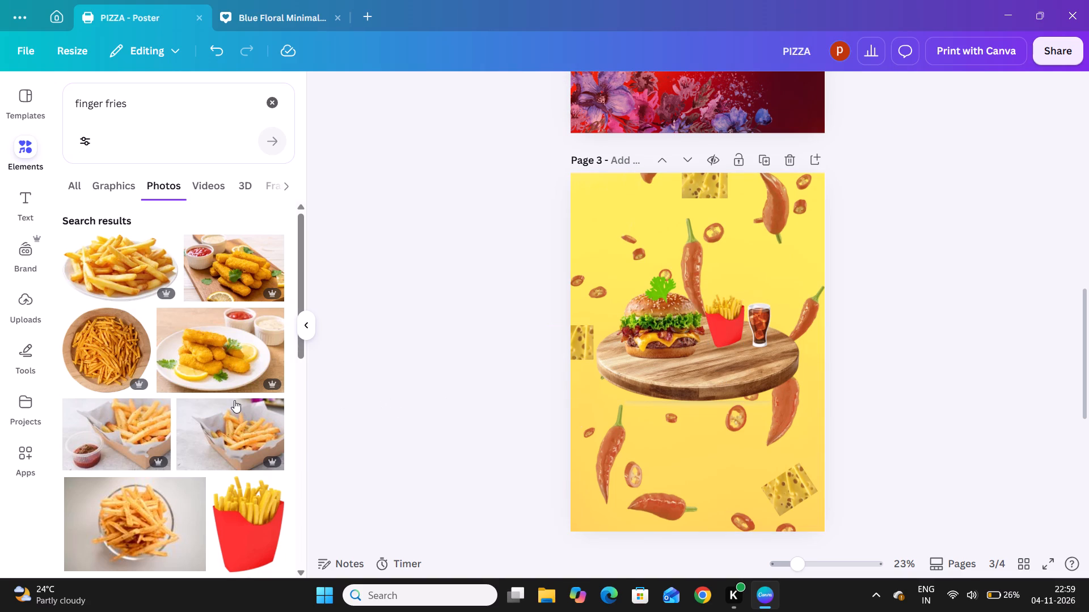
# Look through the remaining finger fries photos for another food image to use on the burger poster.
pyautogui.scroll(-1, 183, 414)
pyautogui.hscroll(1, 183, 414)
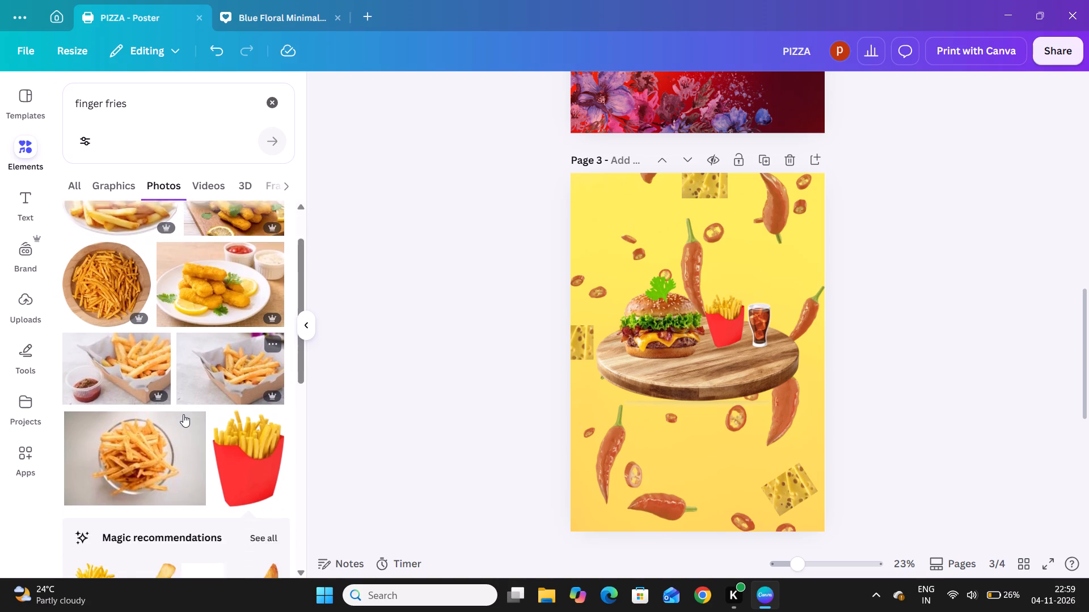
pyautogui.hscroll(1, 183, 414)
pyautogui.scroll(-1, 183, 414)
pyautogui.hscroll(1, 183, 414)
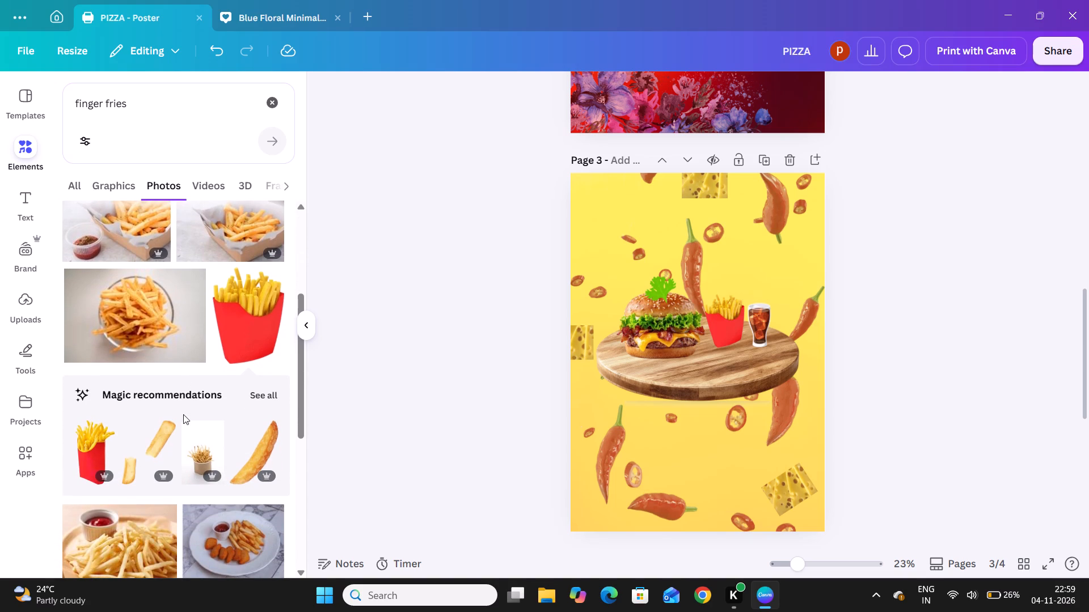
pyautogui.hscroll(1, 183, 414)
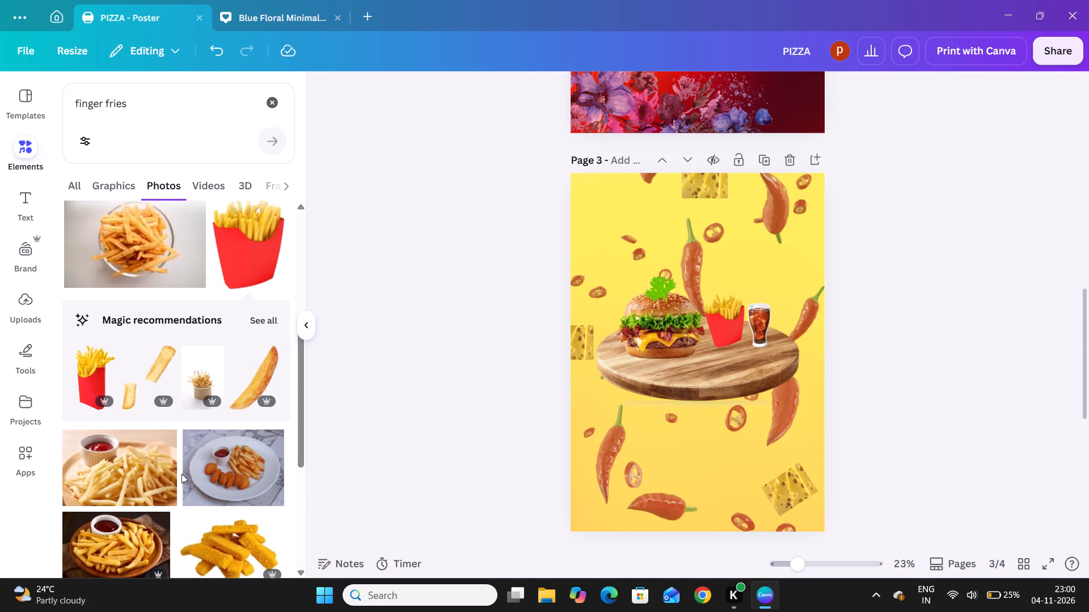
pyautogui.click(181, 474)
pyautogui.scroll(-1, 161, 492)
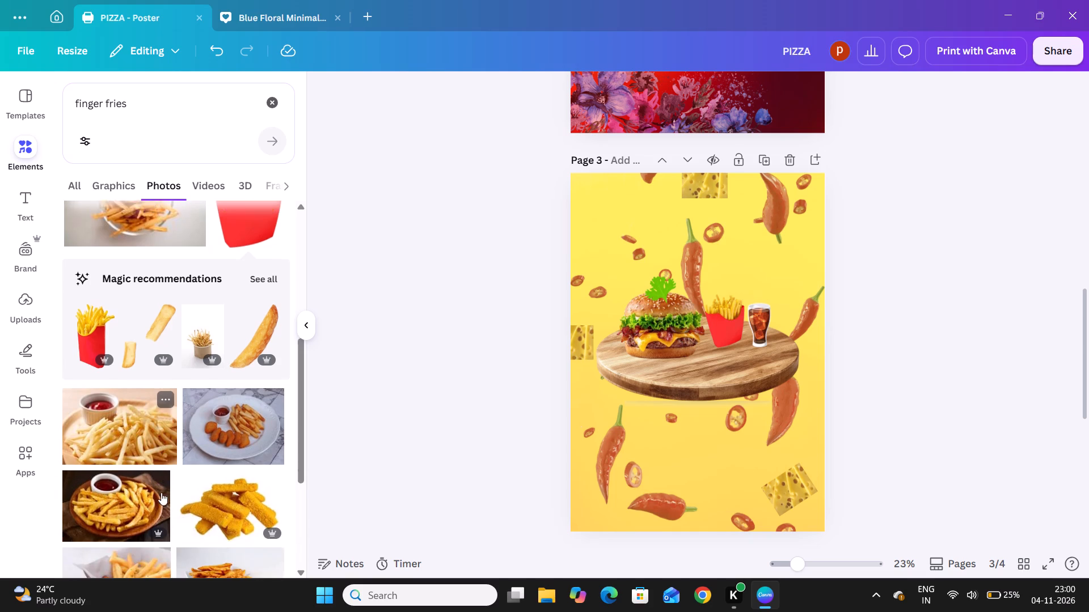
pyautogui.scroll(-3, 161, 492)
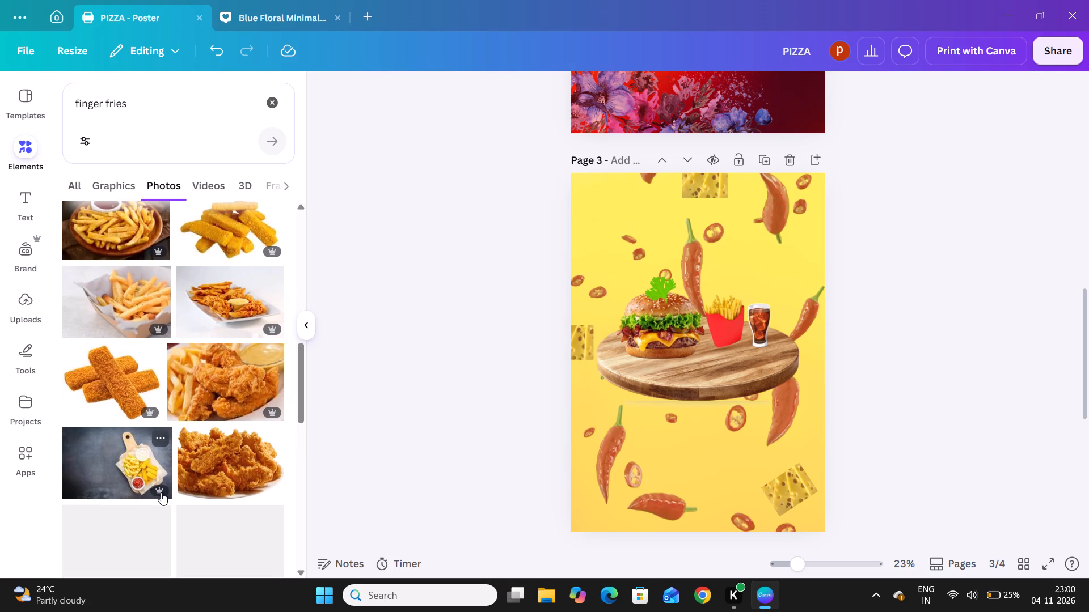
pyautogui.scroll(-1, 161, 492)
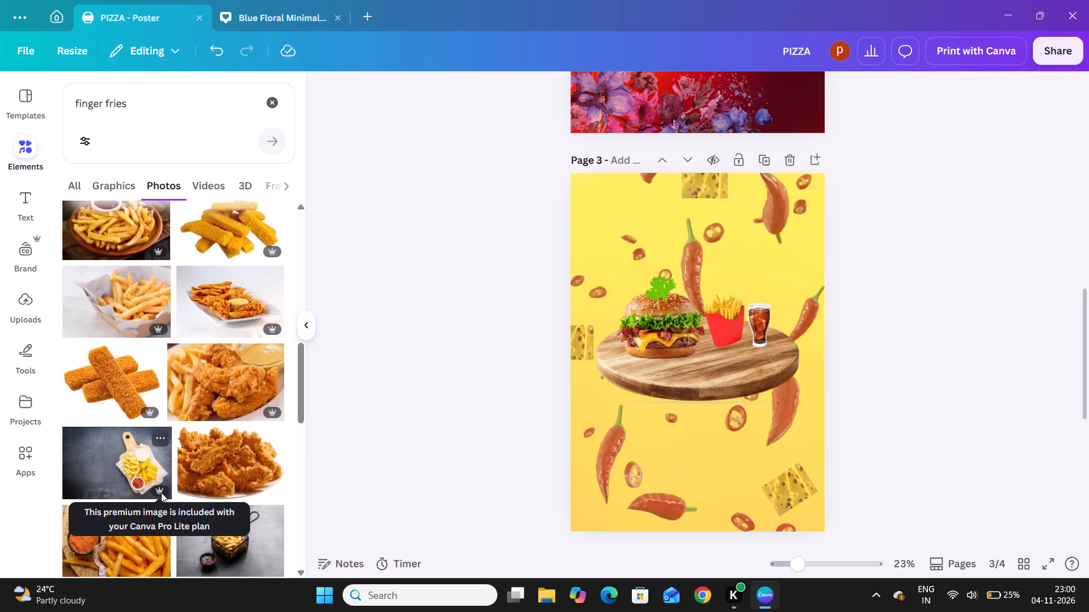
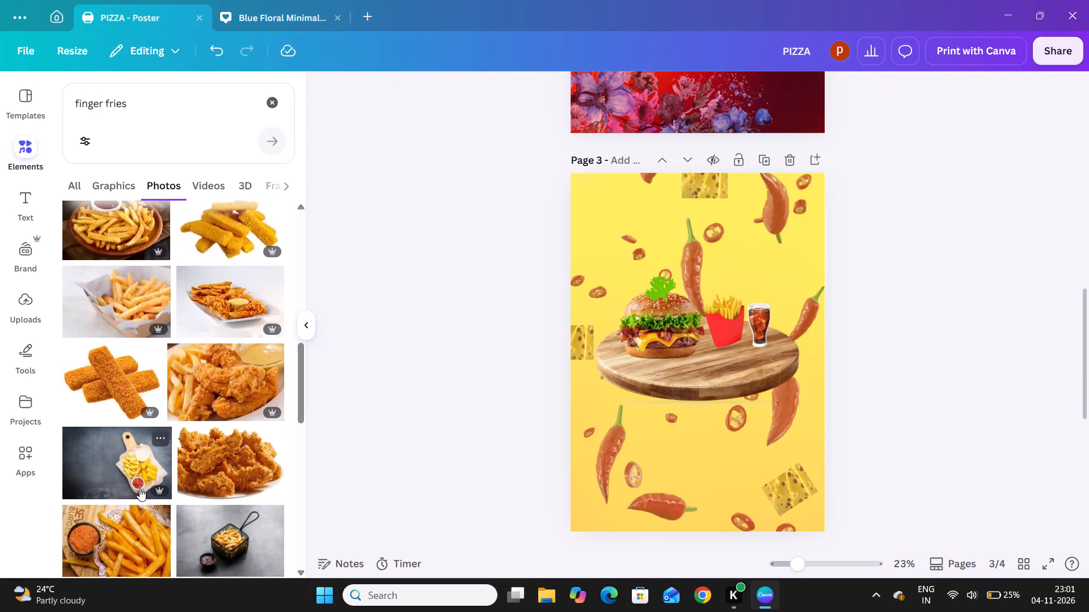
# Look further through the finger fries photos for another food image to use on the burger poster.
pyautogui.scroll(-1, 140, 488)
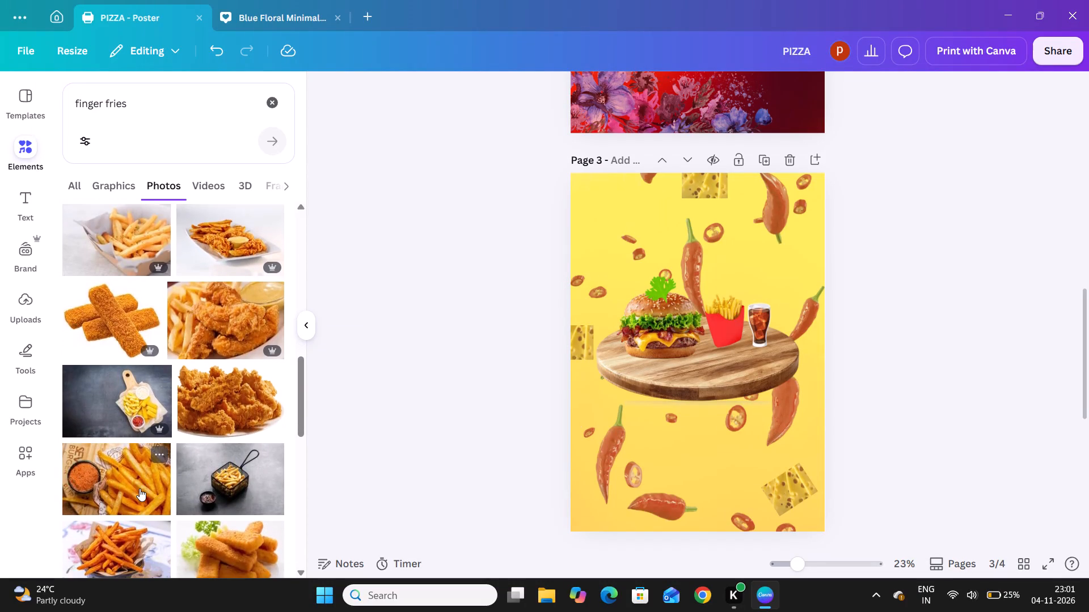
pyautogui.scroll(-1, 140, 488)
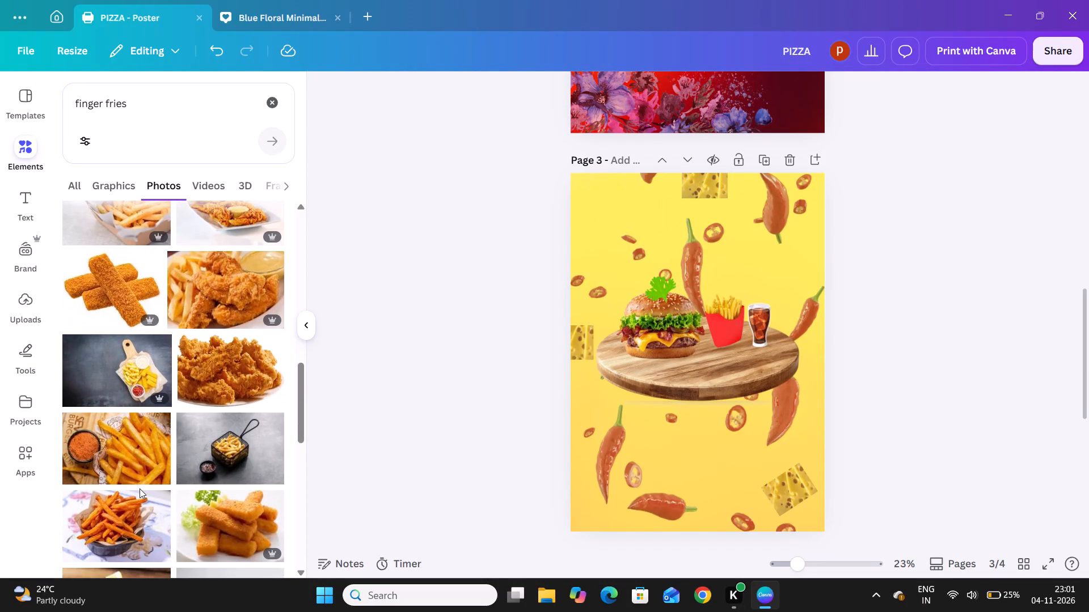
pyautogui.scroll(-1, 140, 488)
pyautogui.hscroll(1, 140, 488)
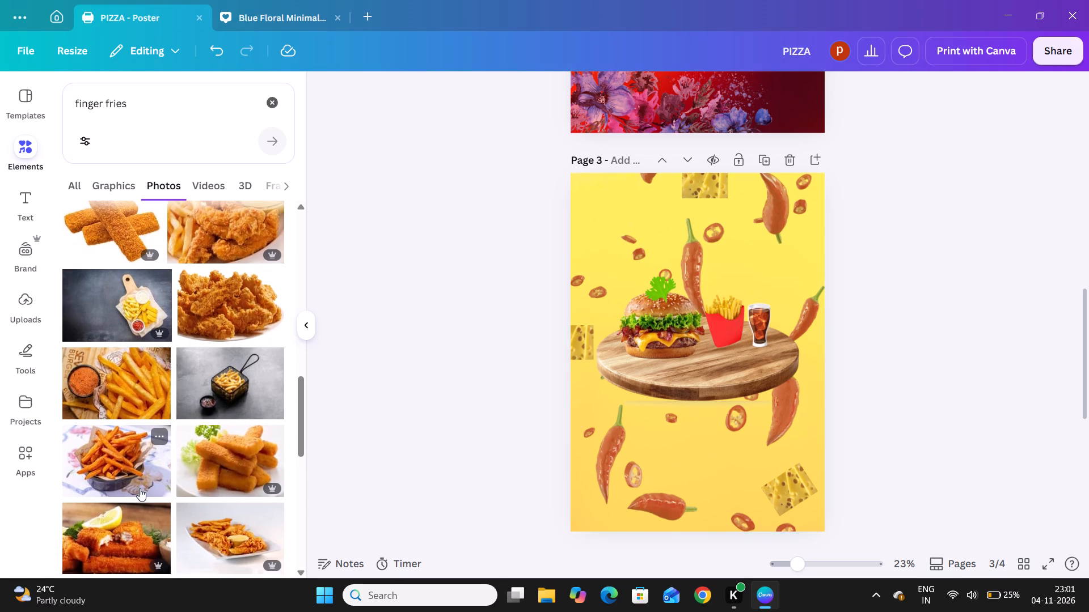
pyautogui.hscroll(1, 140, 488)
pyautogui.scroll(-2, 140, 488)
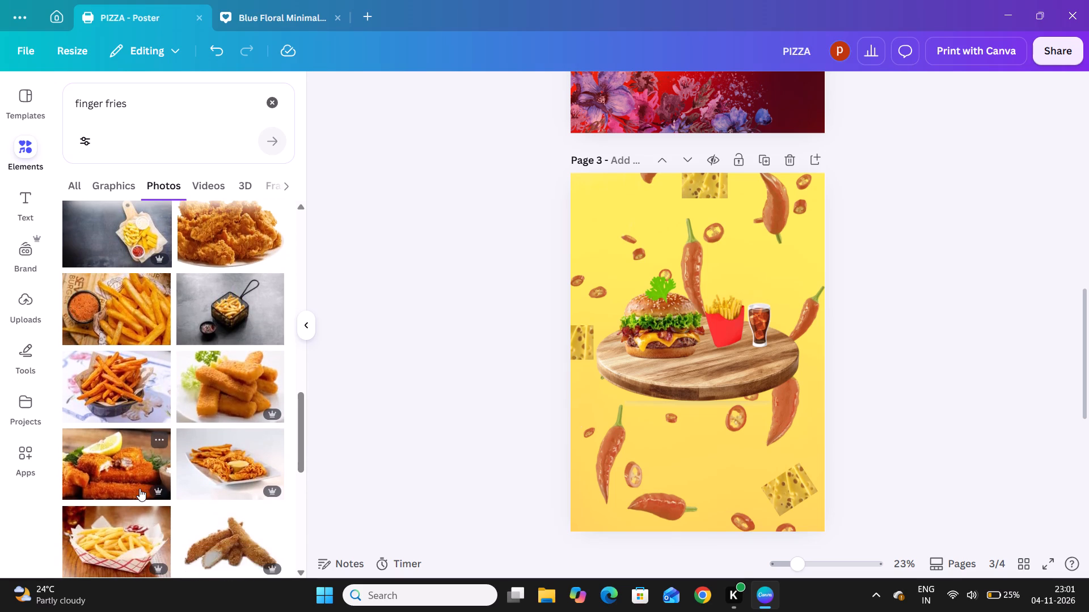
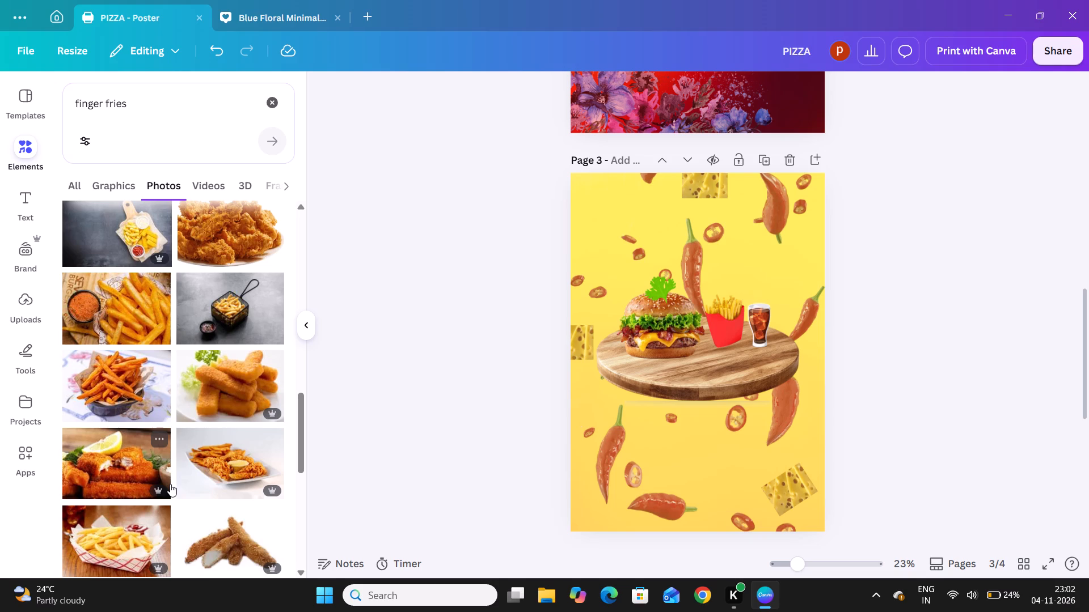
# Look through the remaining finger fries photos down to the related searches for another food image for the burger poster.
pyautogui.scroll(-1, 170, 484)
pyautogui.hscroll(1, 170, 484)
pyautogui.scroll(-1, 170, 484)
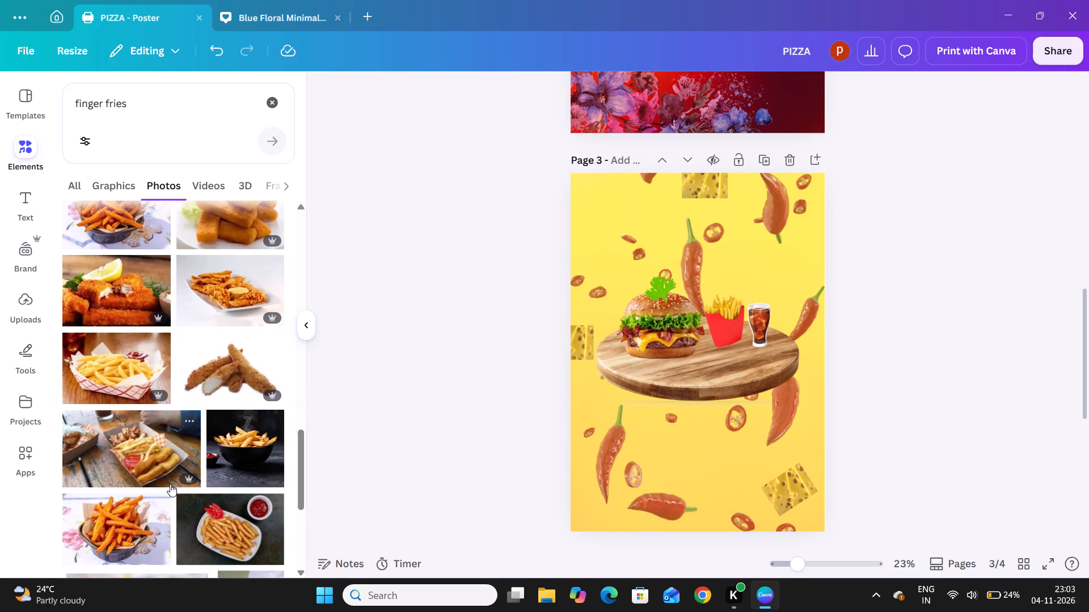
pyautogui.scroll(-2, 170, 484)
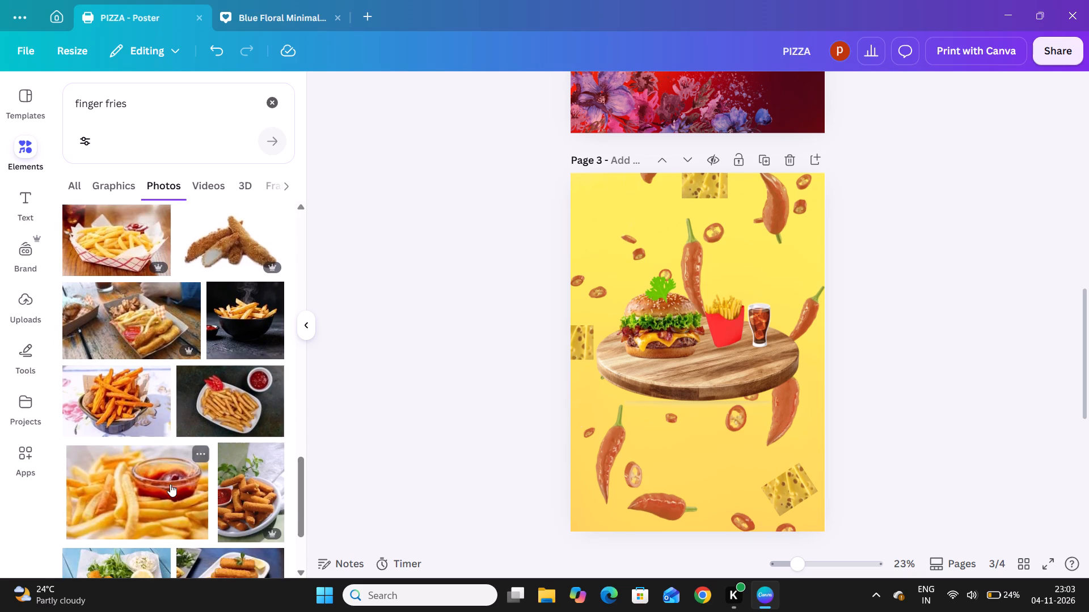
pyautogui.scroll(-1, 170, 484)
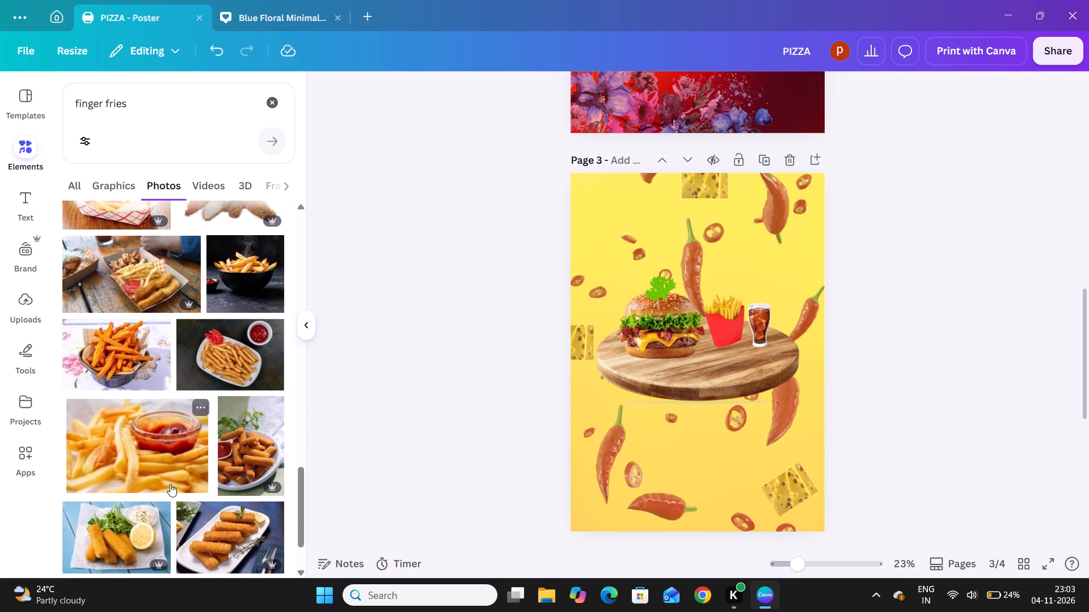
pyautogui.scroll(-3, 170, 484)
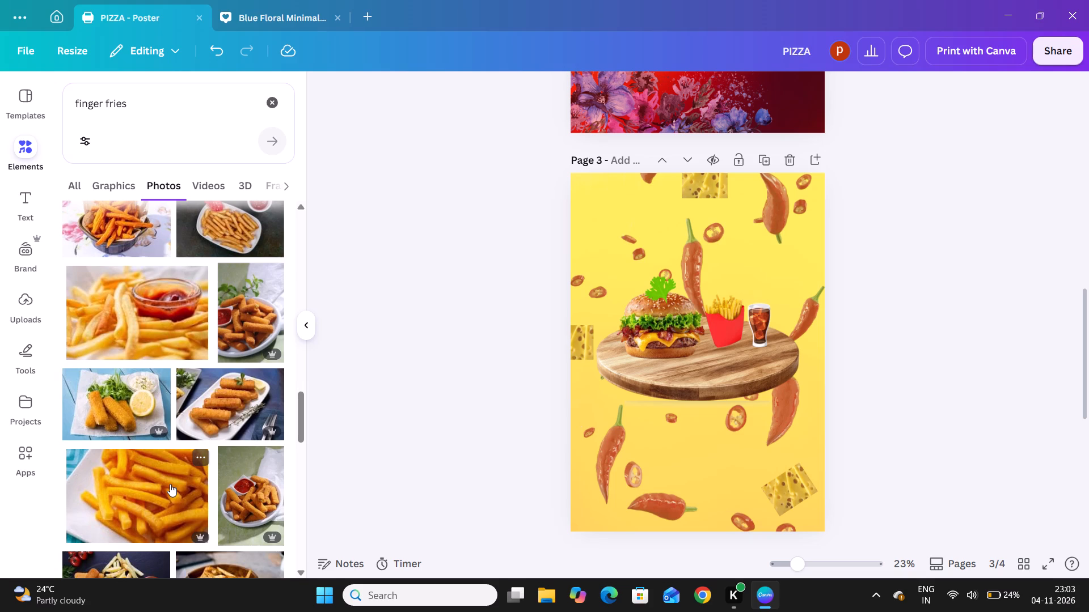
pyautogui.scroll(-4, 170, 484)
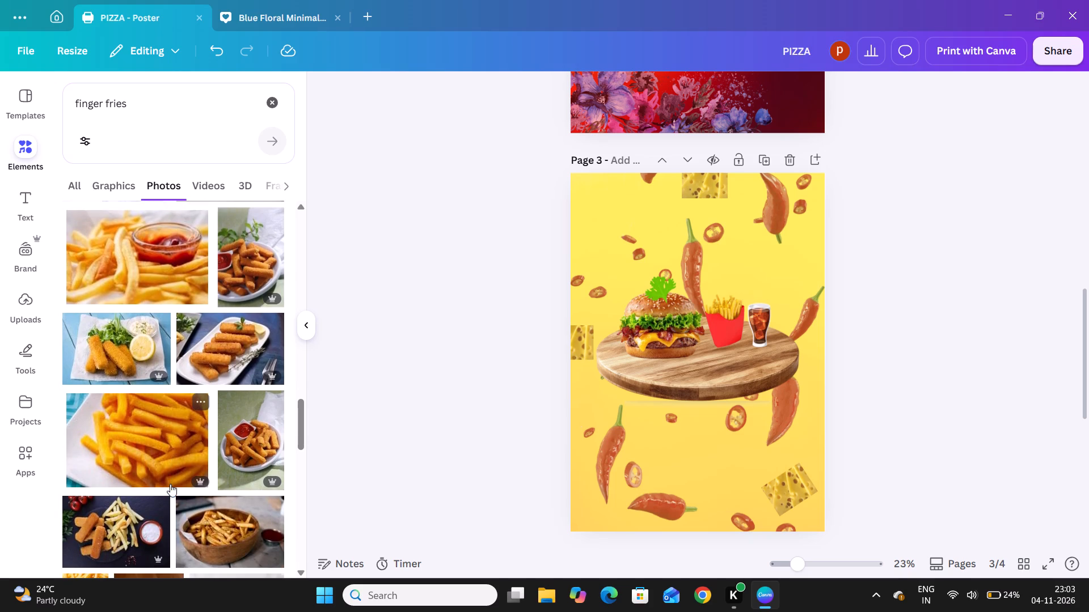
pyautogui.scroll(-2, 170, 484)
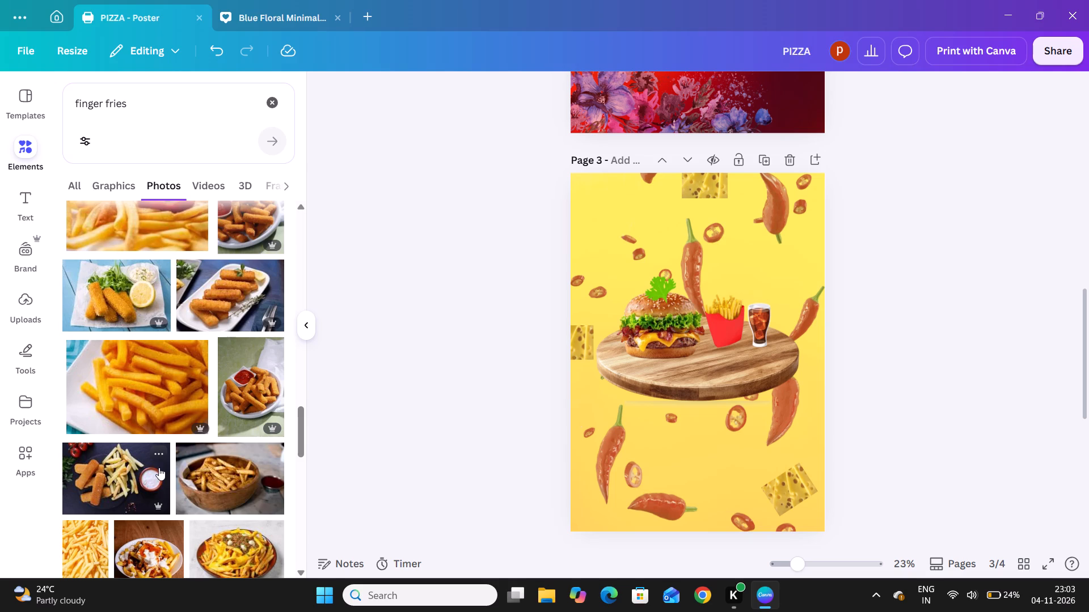
pyautogui.scroll(-2, 159, 467)
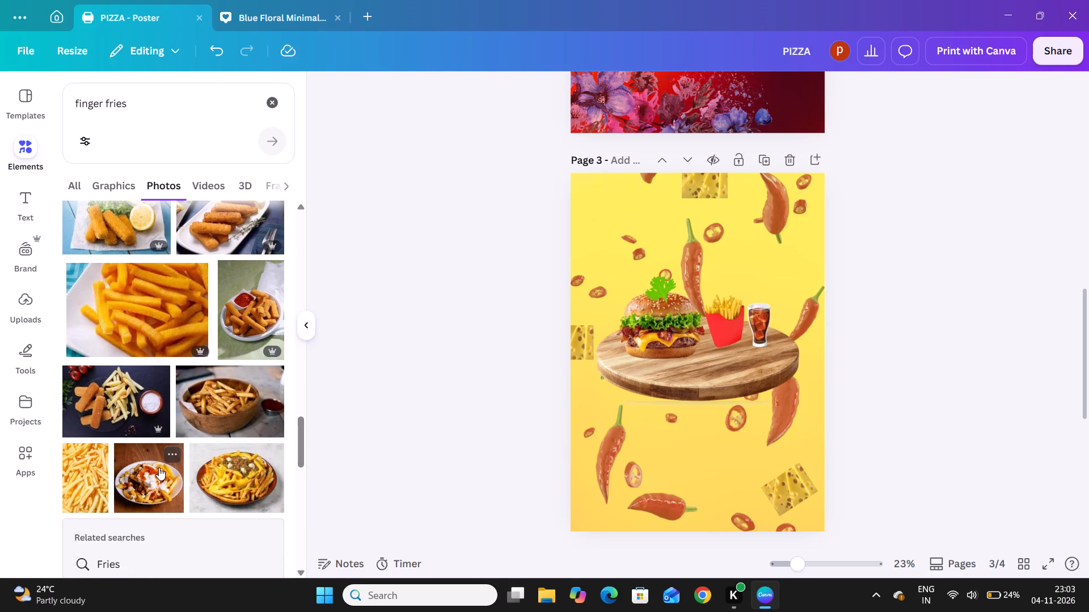
pyautogui.scroll(-1, 159, 467)
# Look back over the finger fries photos up to the first results for a suitable side-dish image.
pyautogui.scroll(1, 159, 467)
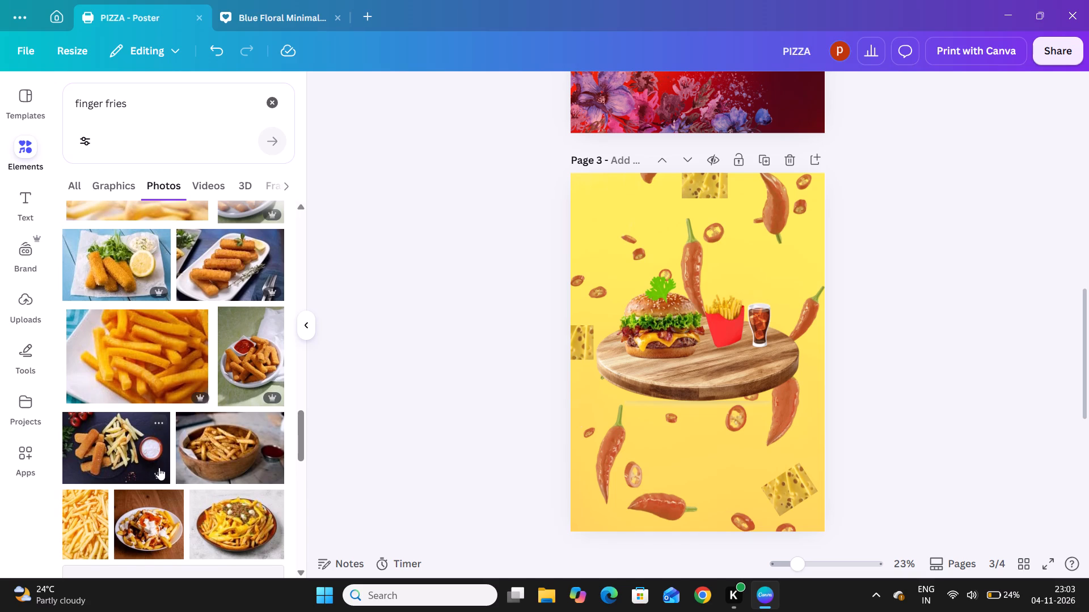
pyautogui.scroll(2, 159, 467)
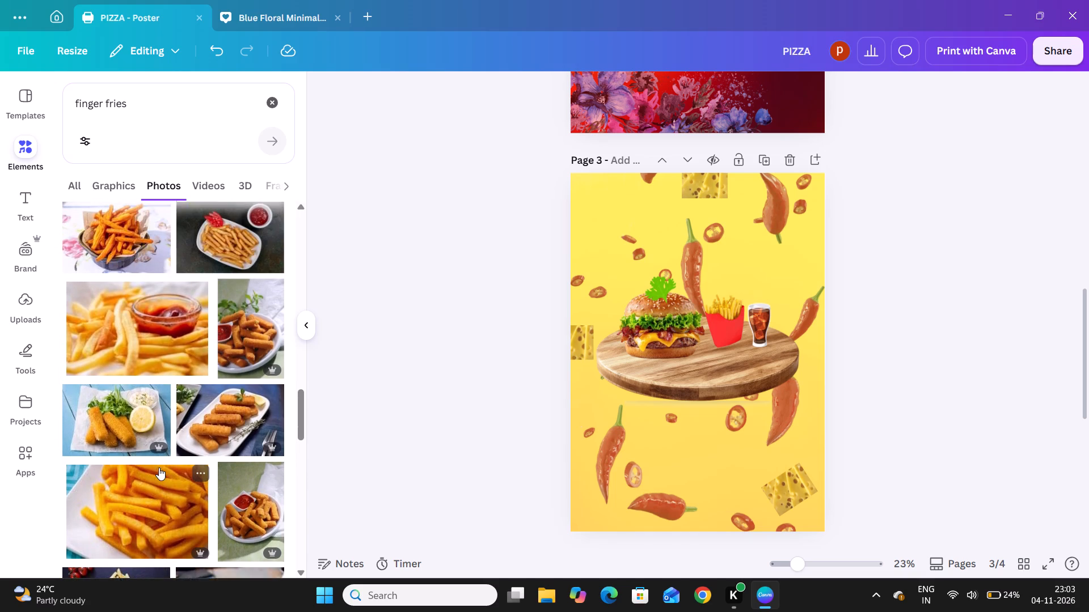
pyautogui.scroll(1, 159, 467)
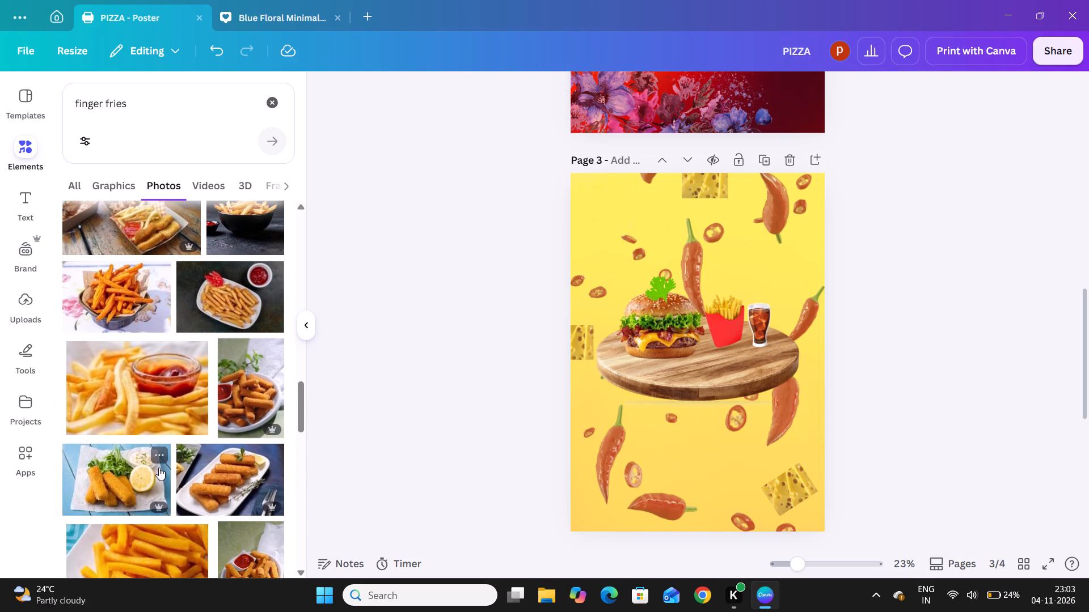
pyautogui.scroll(2, 159, 467)
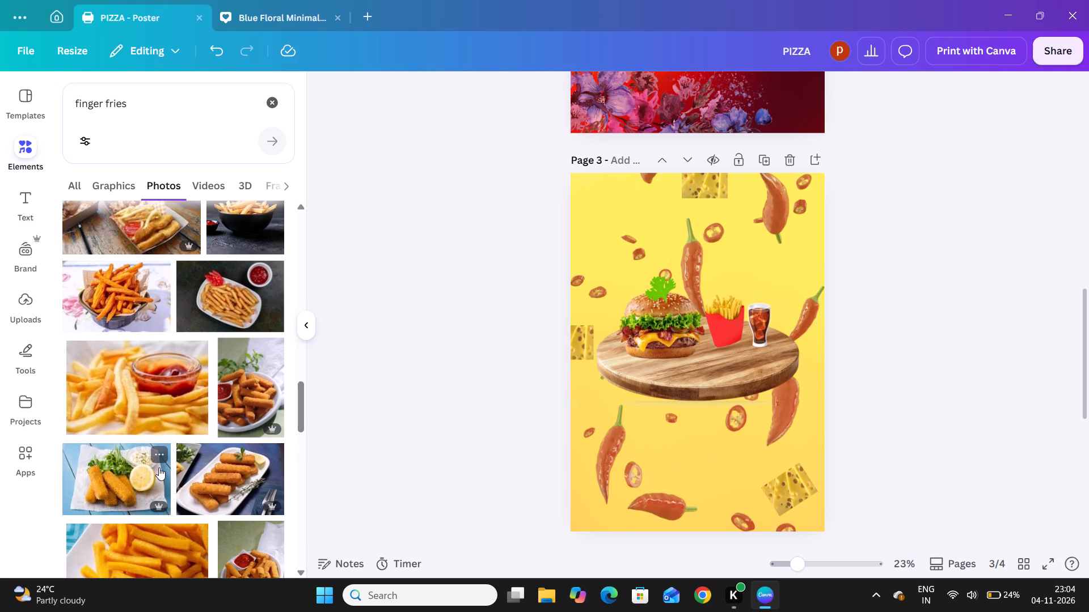
pyautogui.scroll(2, 159, 467)
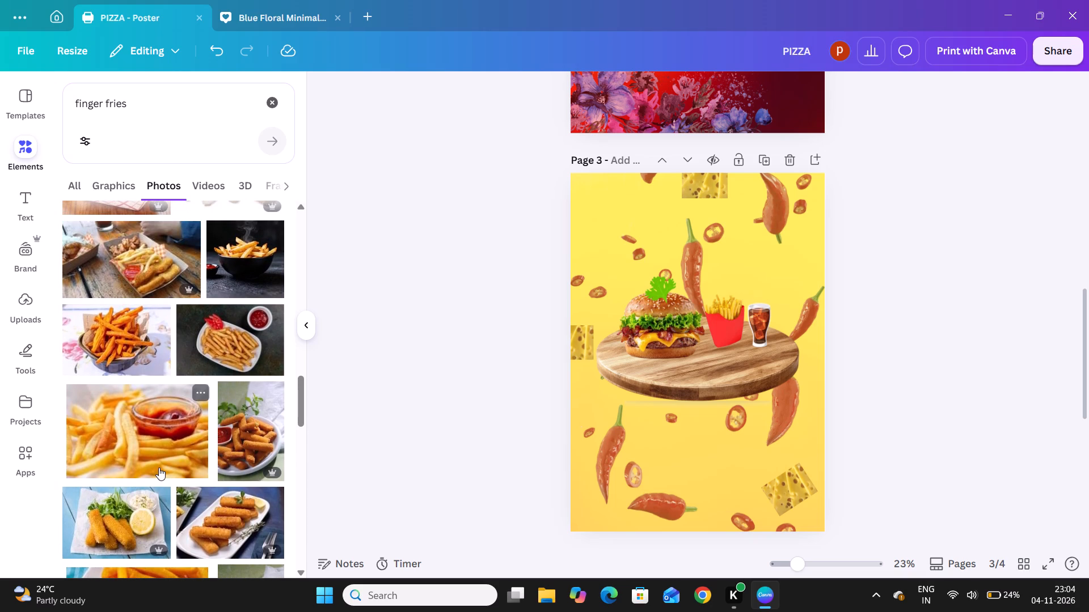
pyautogui.scroll(3, 159, 467)
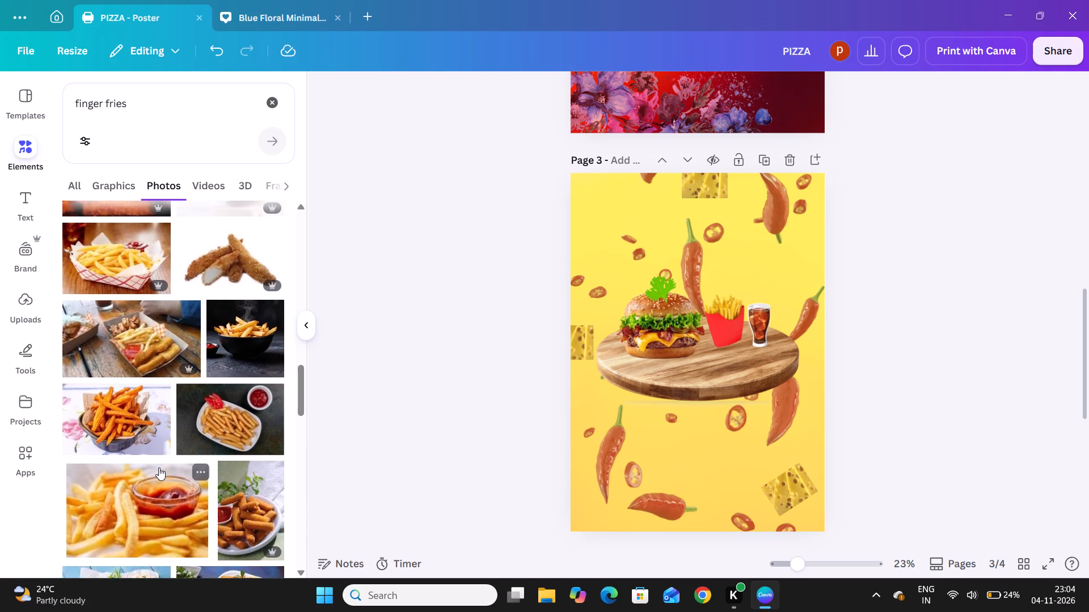
pyautogui.scroll(4, 159, 467)
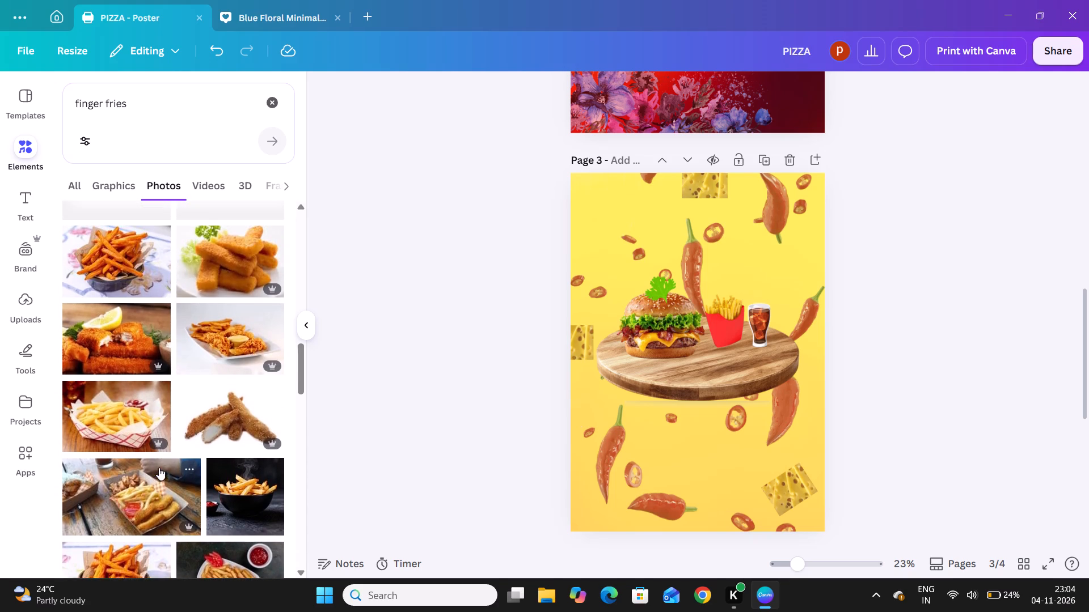
pyautogui.scroll(3, 159, 467)
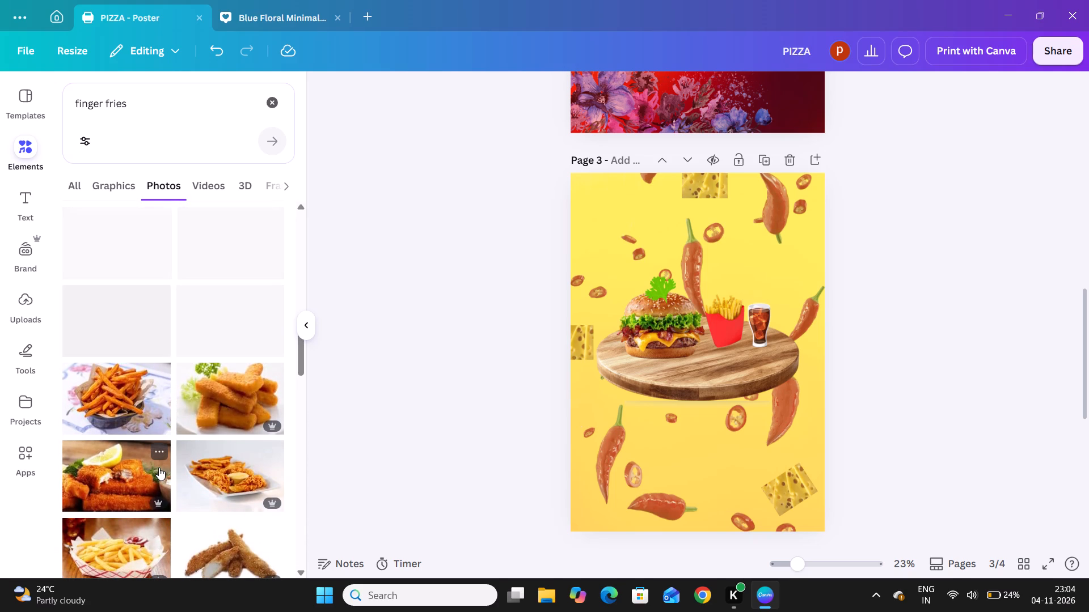
pyautogui.scroll(1, 159, 467)
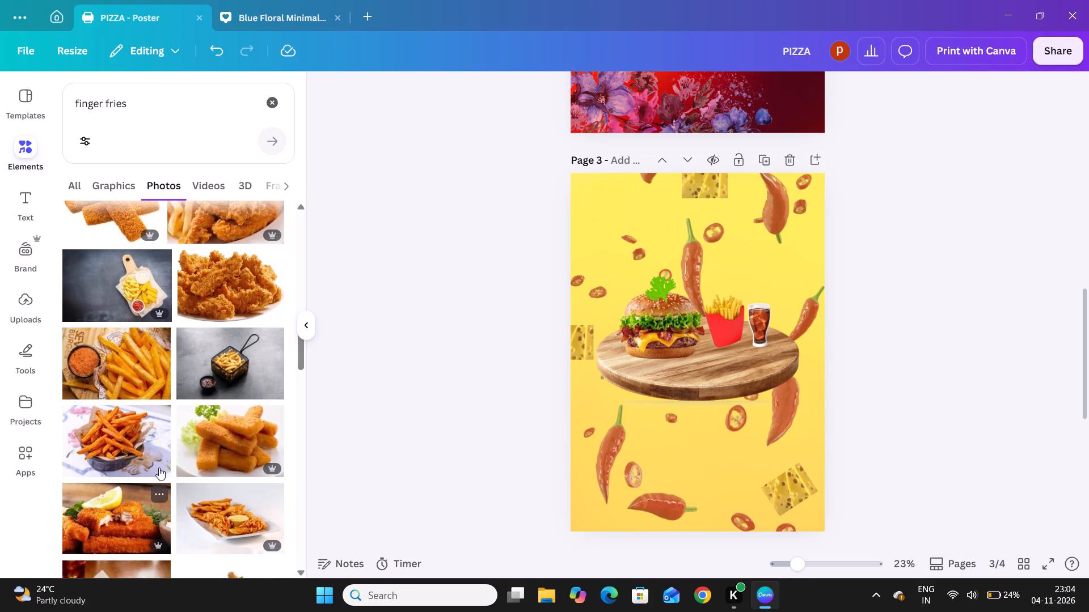
pyautogui.scroll(2, 159, 467)
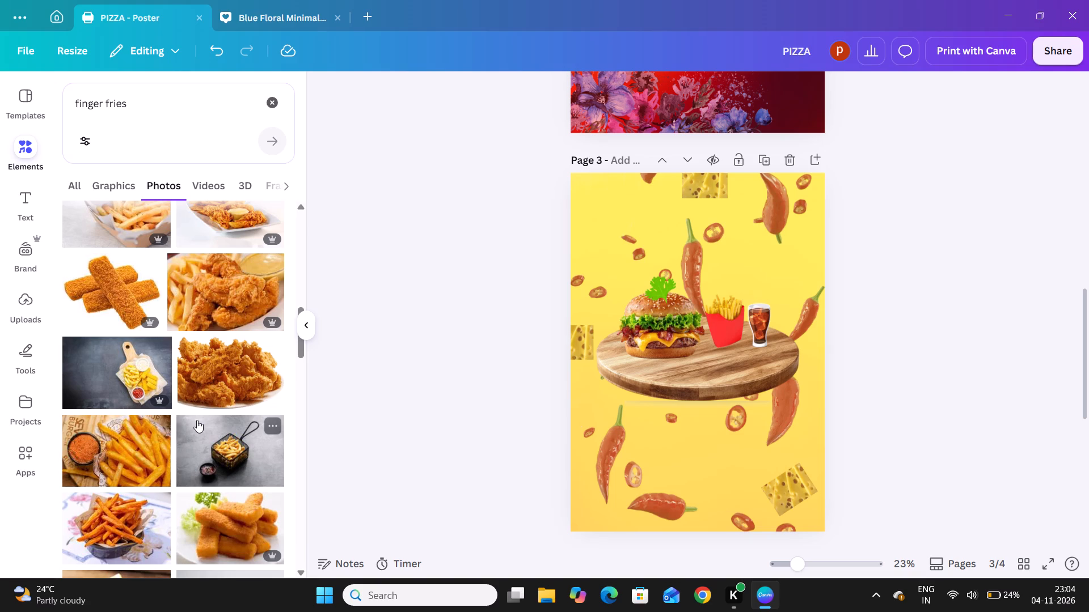
pyautogui.scroll(3, 195, 348)
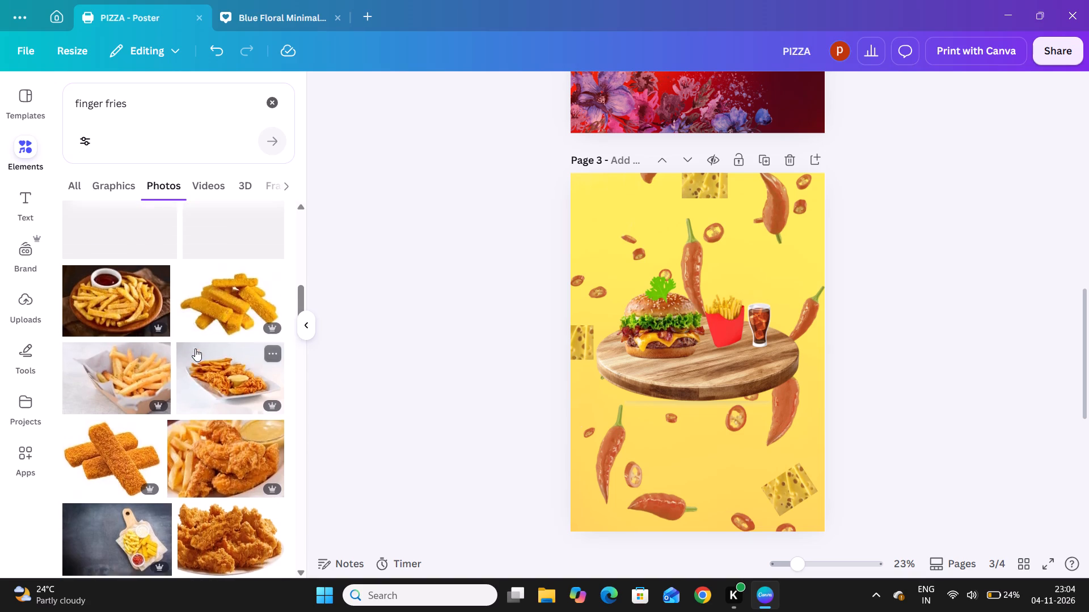
pyautogui.scroll(7, 195, 348)
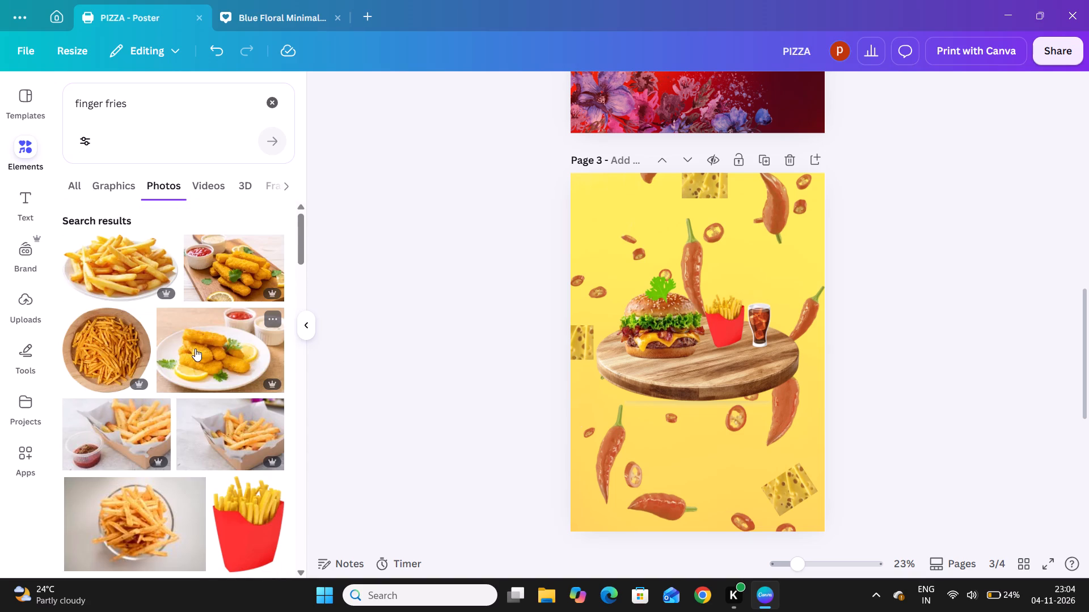
pyautogui.scroll(1, 195, 348)
# Search the photos for chutney using the suggested term "green chutney".
pyautogui.moveTo(127, 103); pyautogui.dragTo(64, 94)
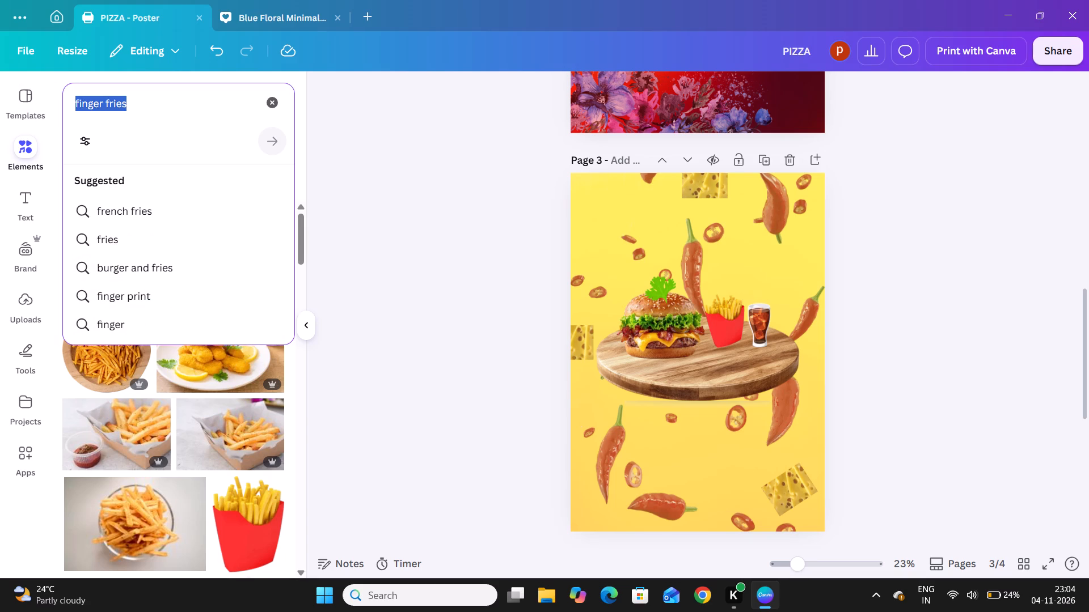
pyautogui.write('chutn')
pyautogui.write('ey')
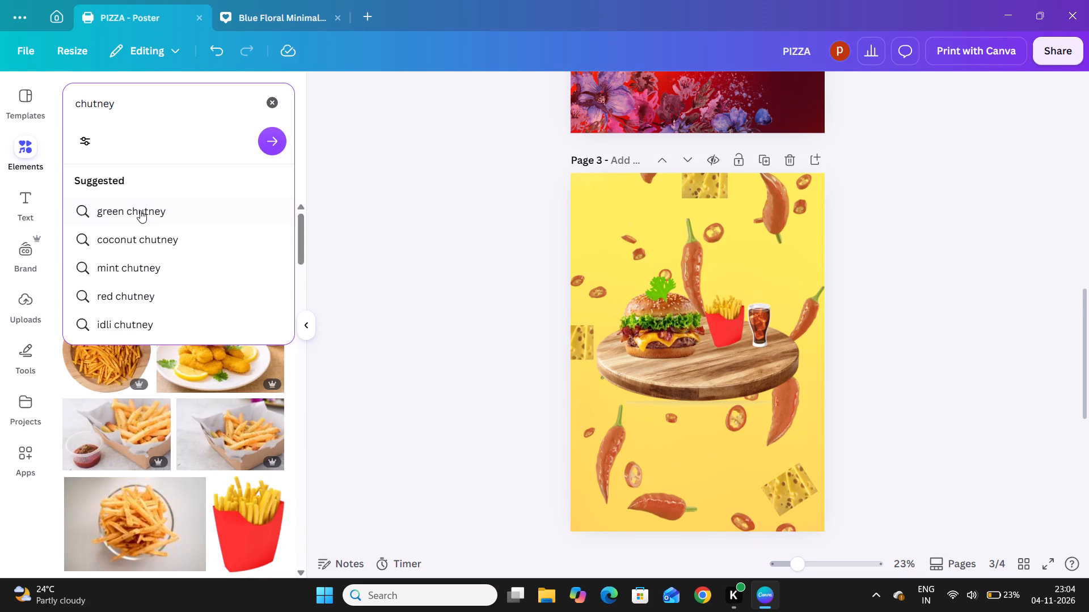
pyautogui.click(157, 205)
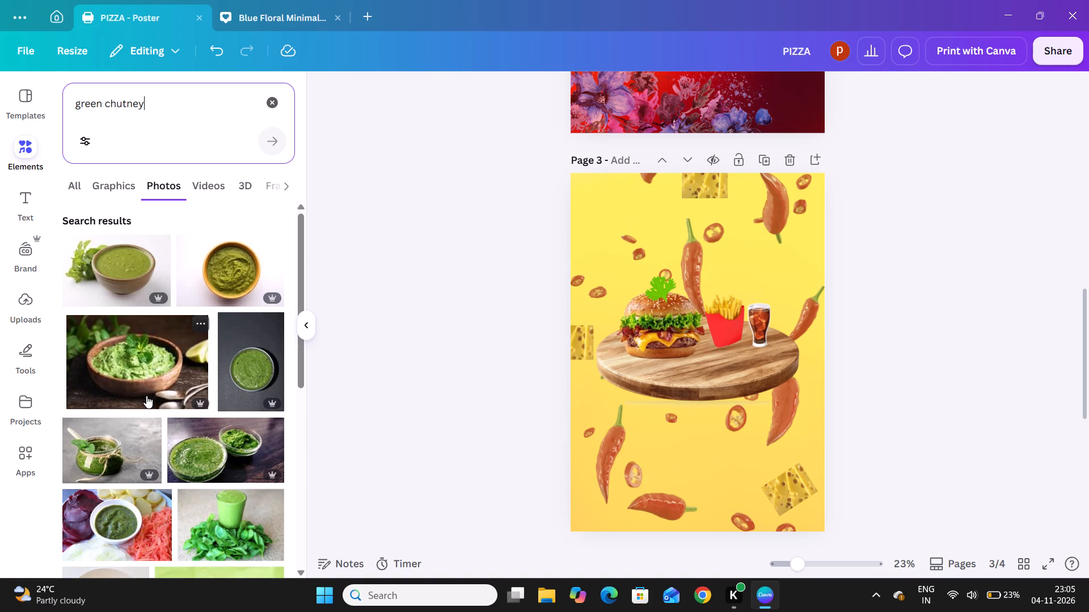
# Look through the first green chutney photos for a dip bowl that suits the burger poster.
pyautogui.scroll(-2, 147, 407)
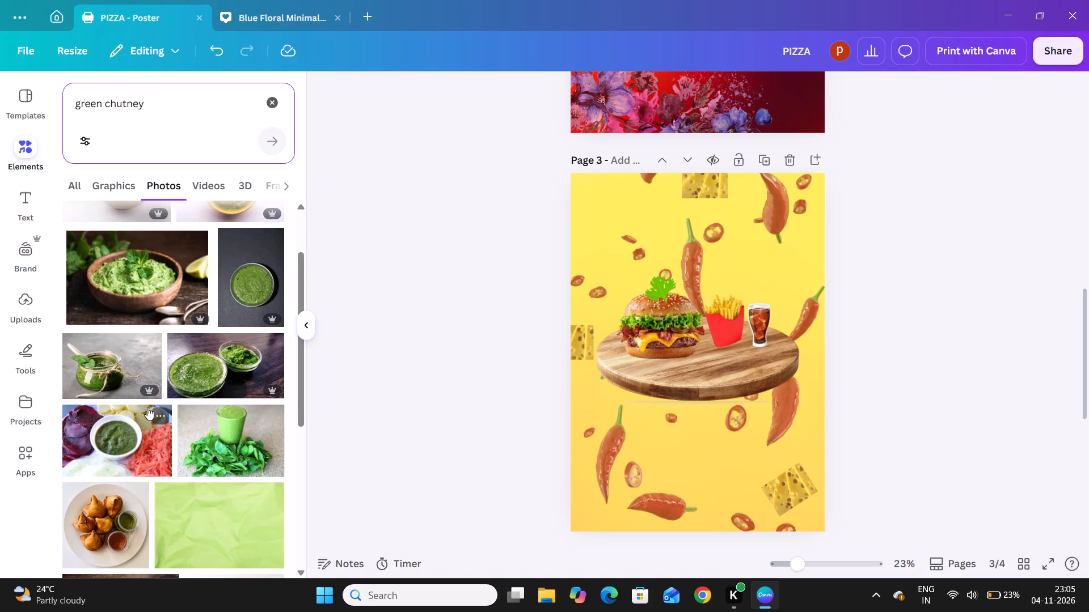
pyautogui.scroll(-2, 147, 407)
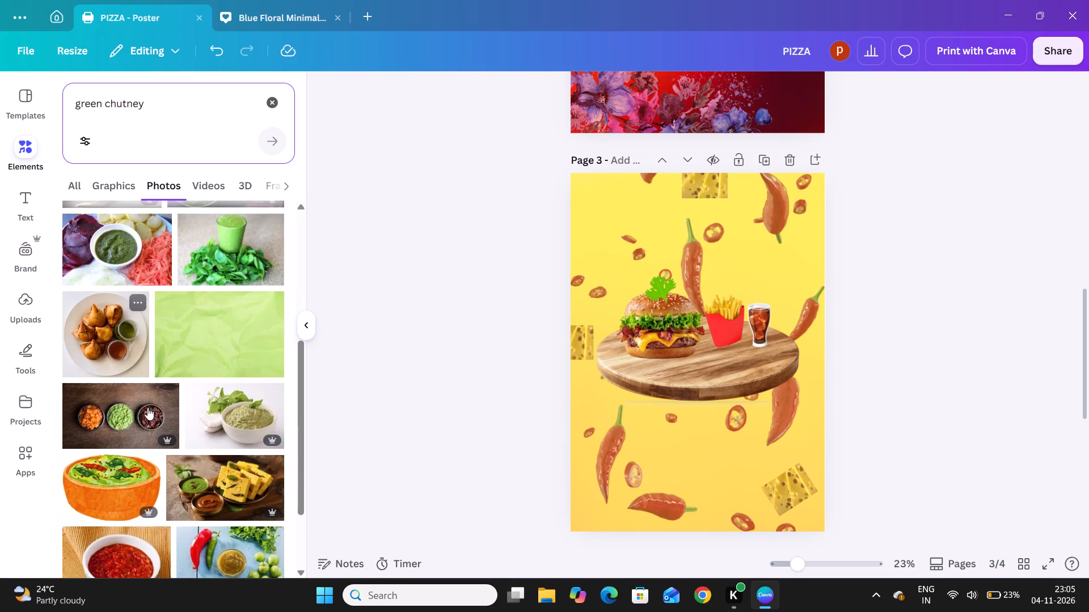
pyautogui.scroll(2, 147, 407)
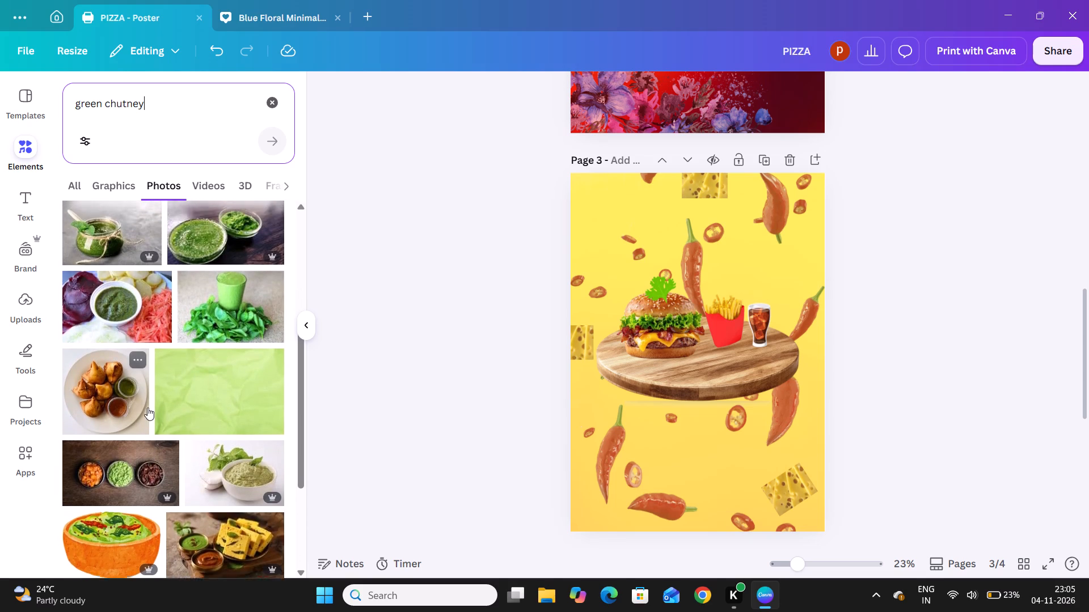
pyautogui.scroll(3, 147, 407)
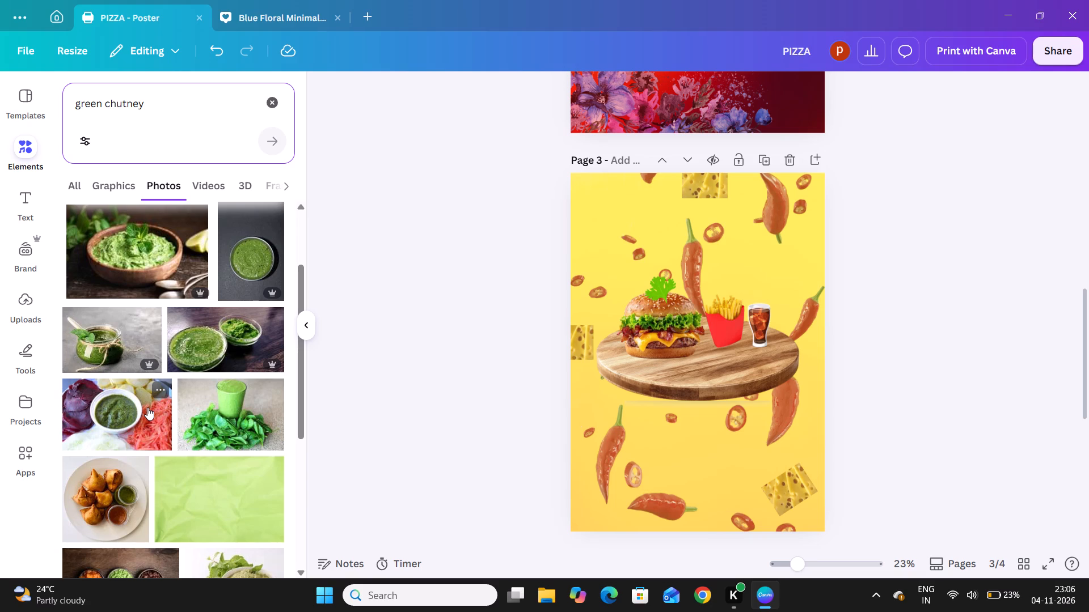
# Look further down the green chutney photos, past the samosa plate and the bowls, for a suitable dip image.
pyautogui.scroll(-2, 147, 407)
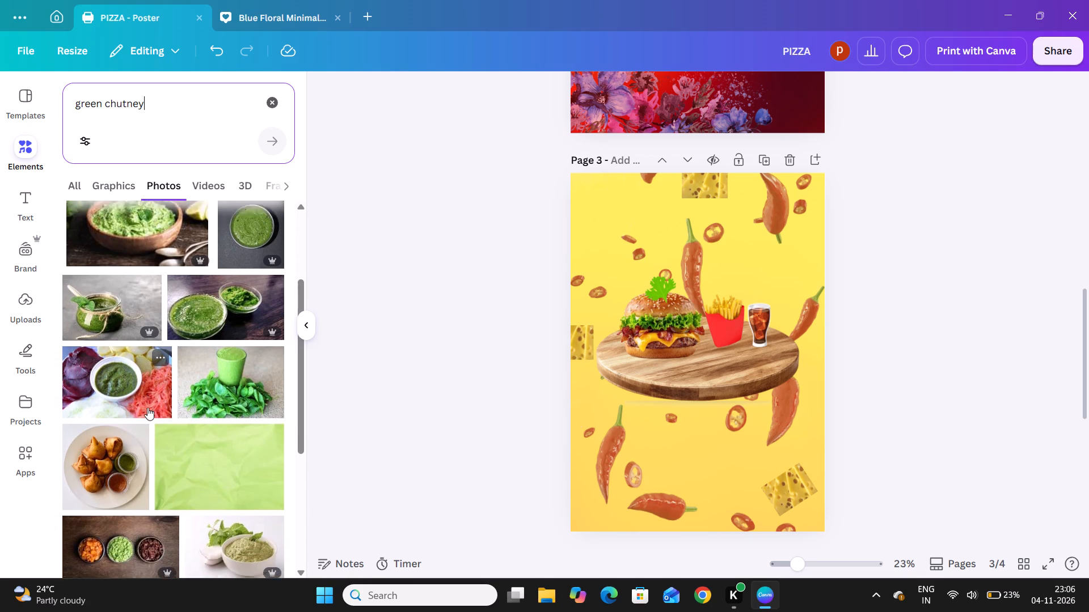
pyautogui.scroll(-1, 147, 407)
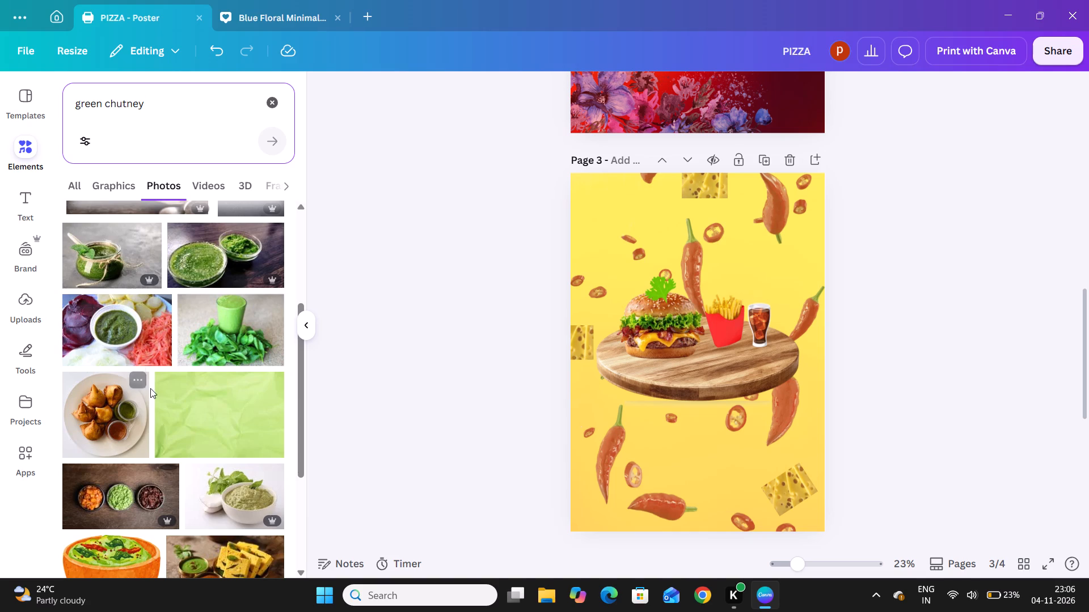
pyautogui.scroll(-1, 180, 403)
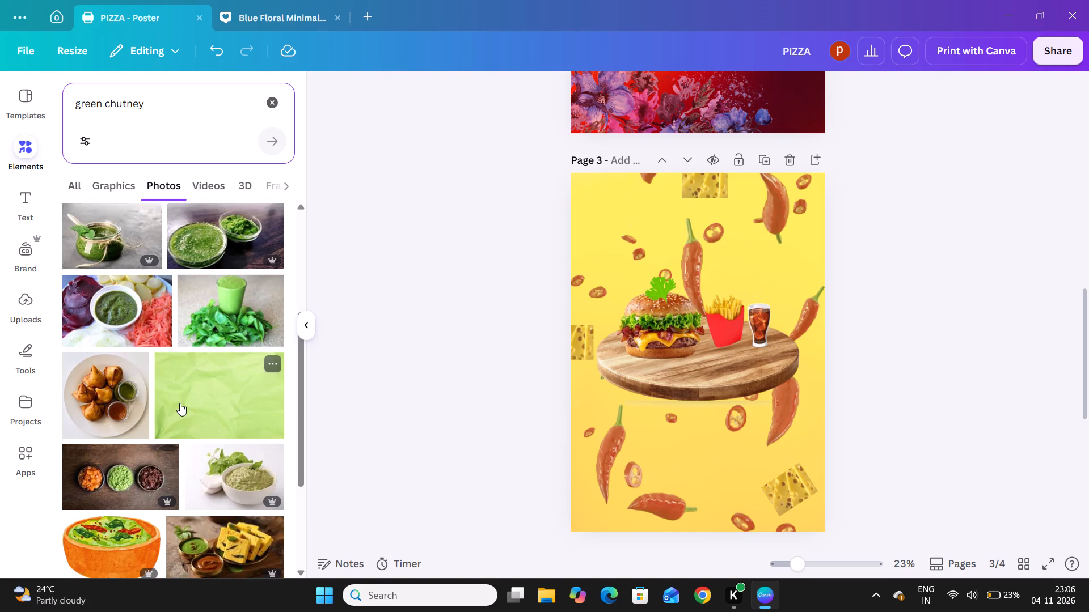
pyautogui.scroll(-3, 180, 403)
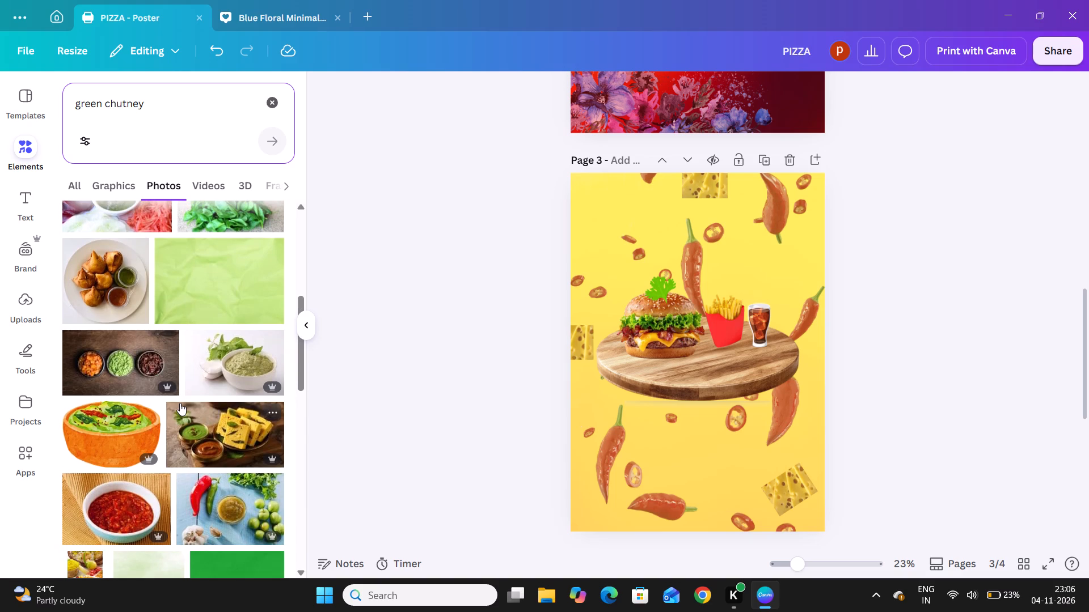
pyautogui.scroll(-2, 180, 403)
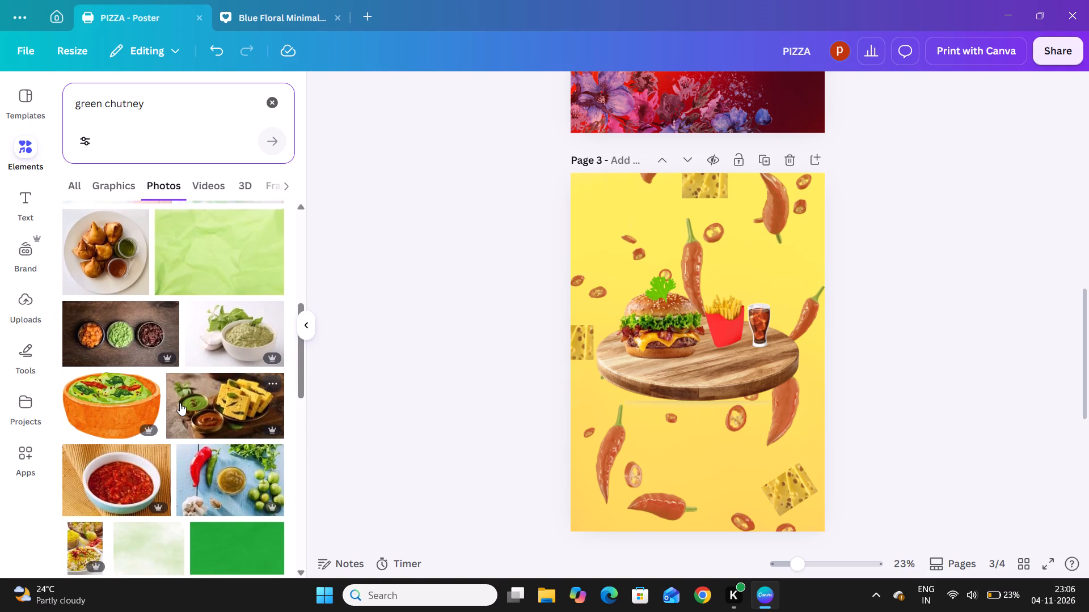
pyautogui.scroll(-3, 180, 403)
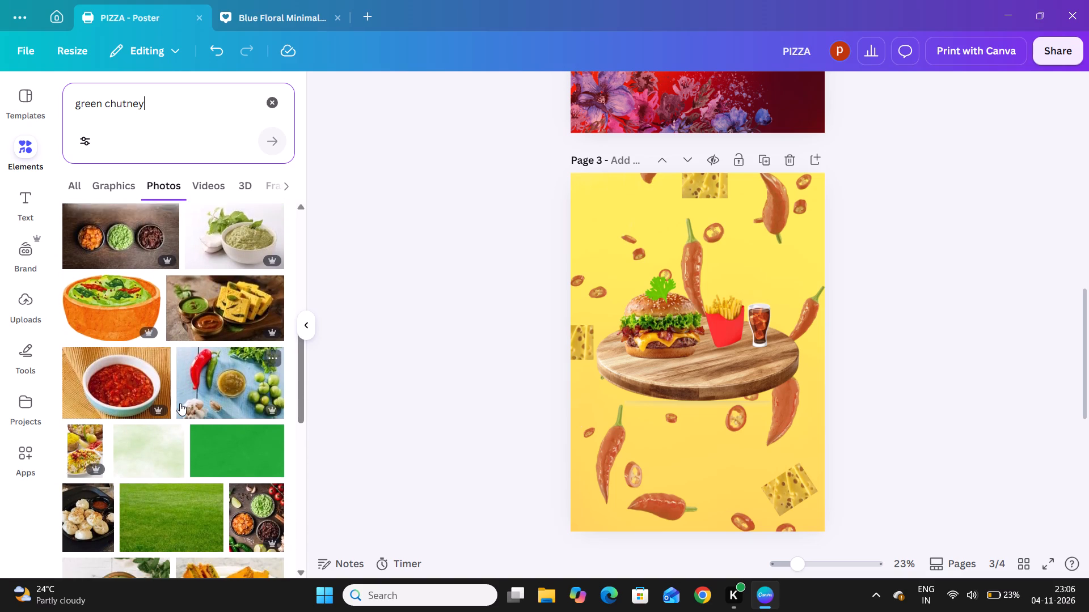
pyautogui.scroll(-1, 180, 403)
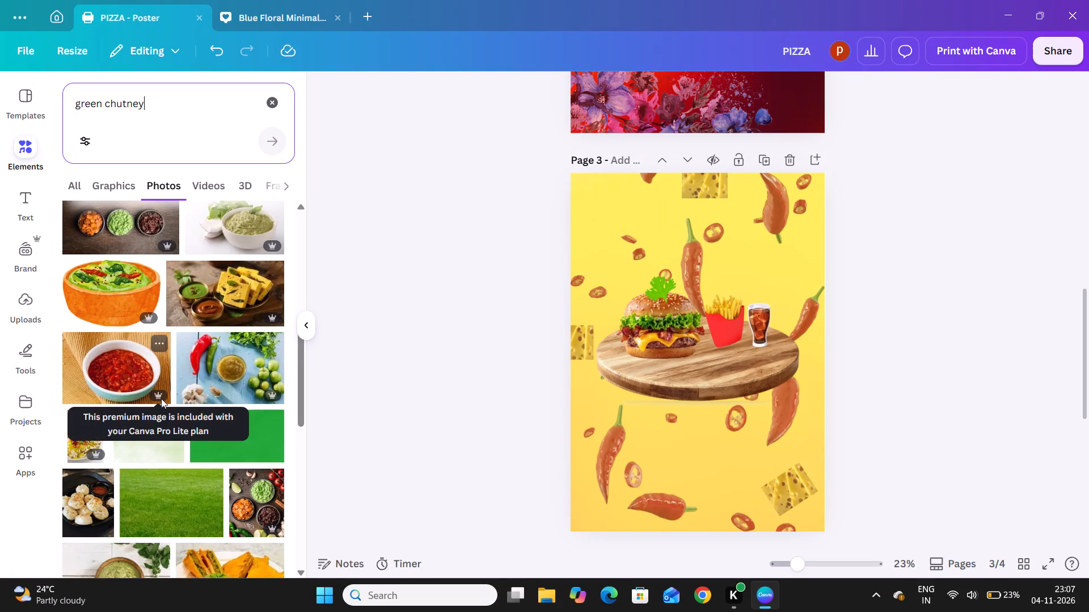
# Continue through the green chutney photos for a cleanly isolated bowl of dip to place beside the burger.
pyautogui.scroll(-3, 161, 398)
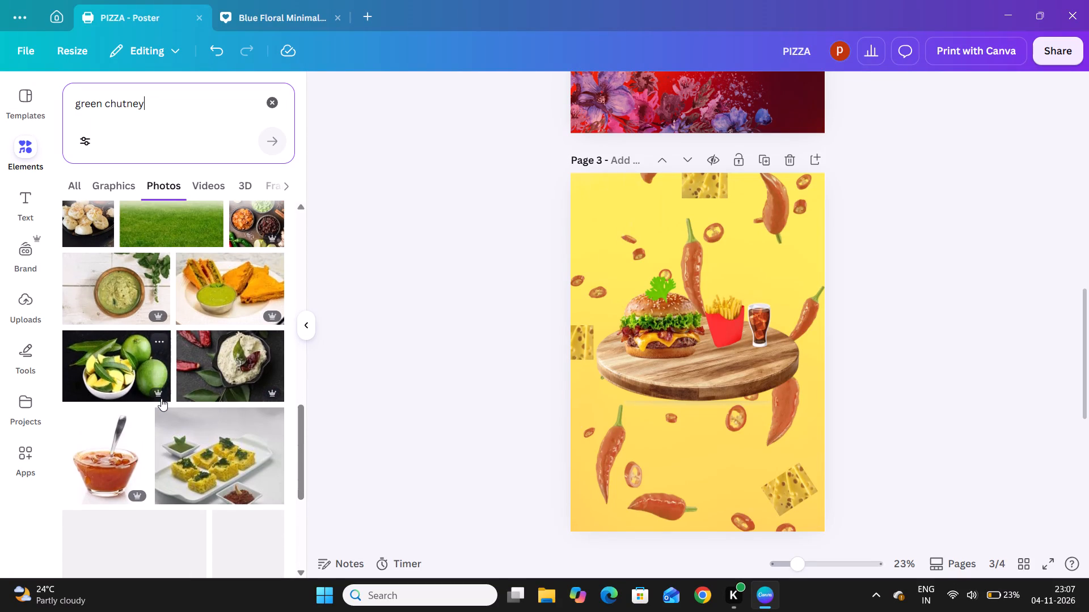
pyautogui.scroll(-3, 161, 398)
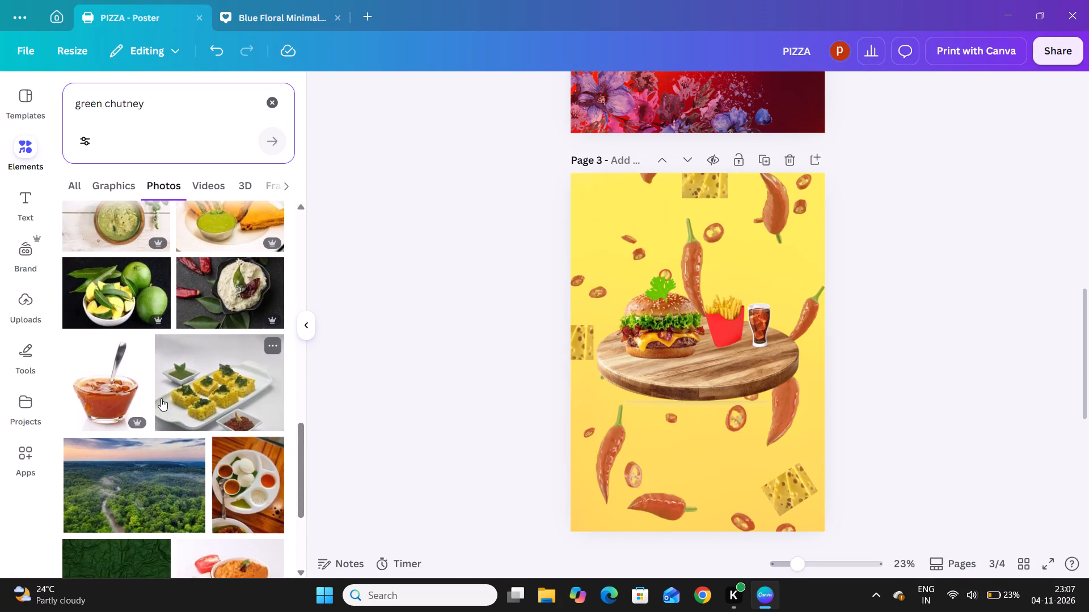
pyautogui.scroll(-2, 161, 398)
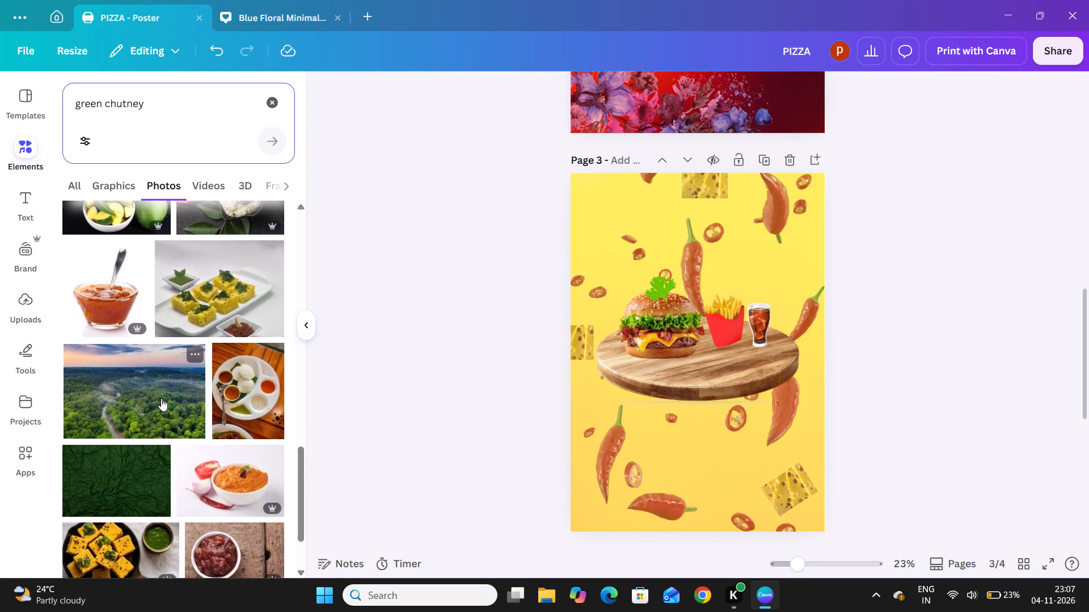
pyautogui.scroll(-1, 161, 398)
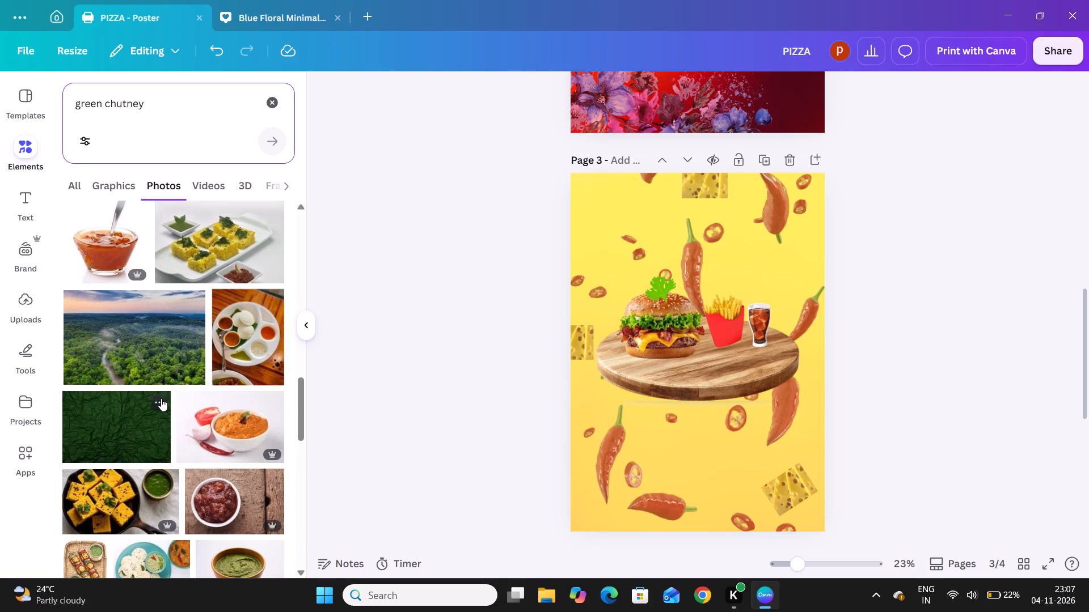
pyautogui.scroll(-1, 161, 398)
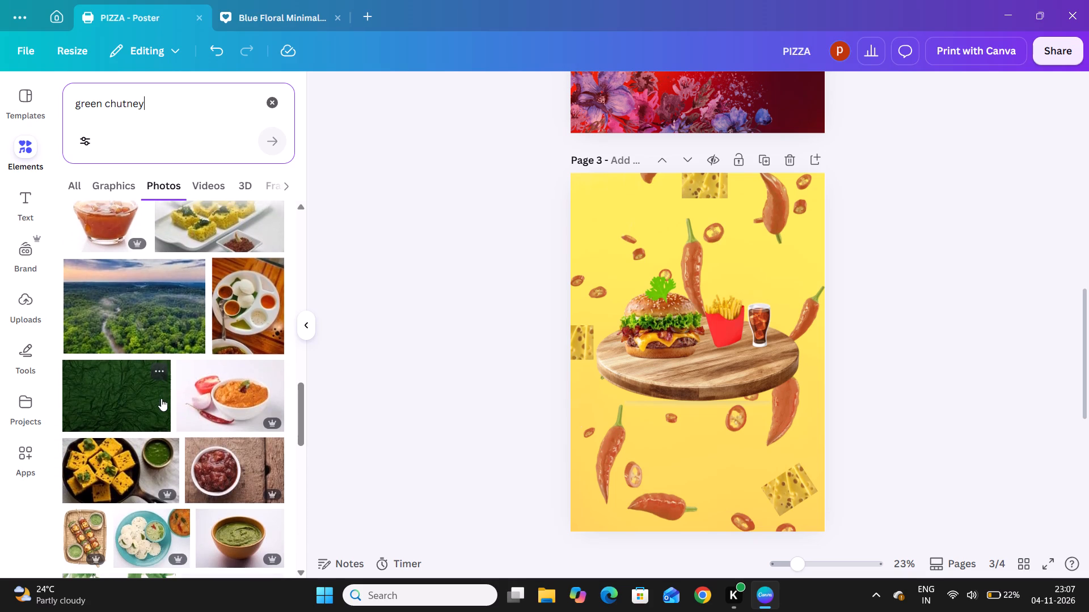
pyautogui.scroll(-2, 161, 398)
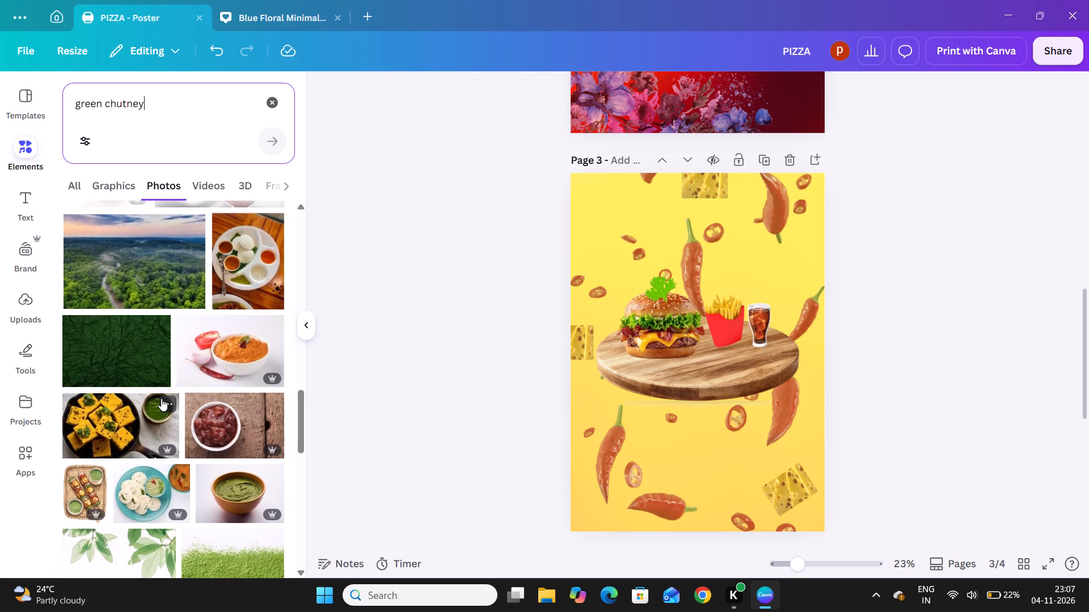
pyautogui.scroll(-5, 161, 398)
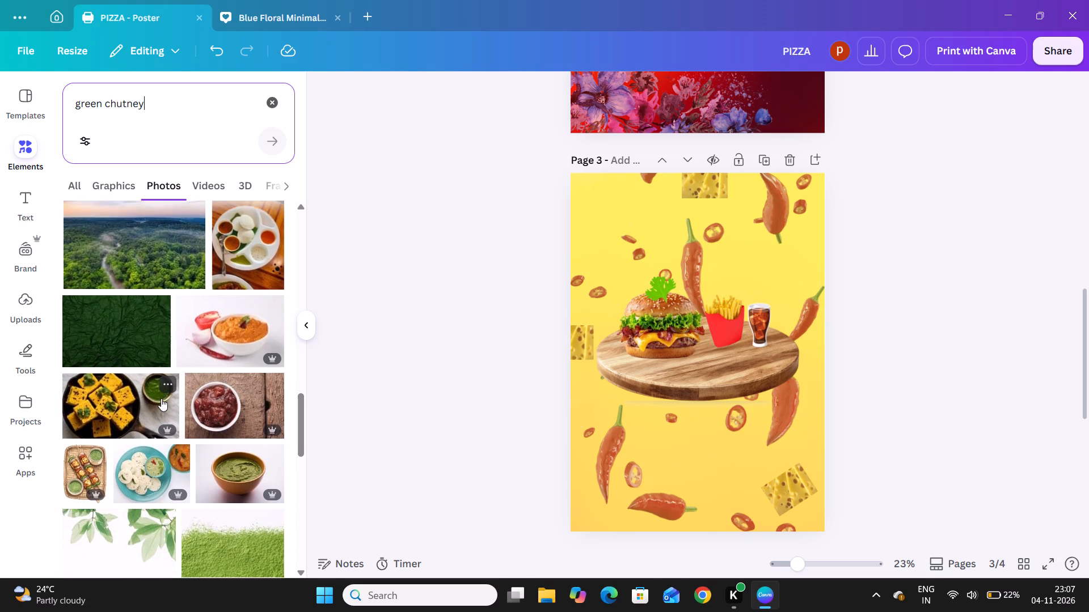
# Look through the remaining green chutney photos down to the related searches for a usable dip bowl.
pyautogui.scroll(-1, 161, 398)
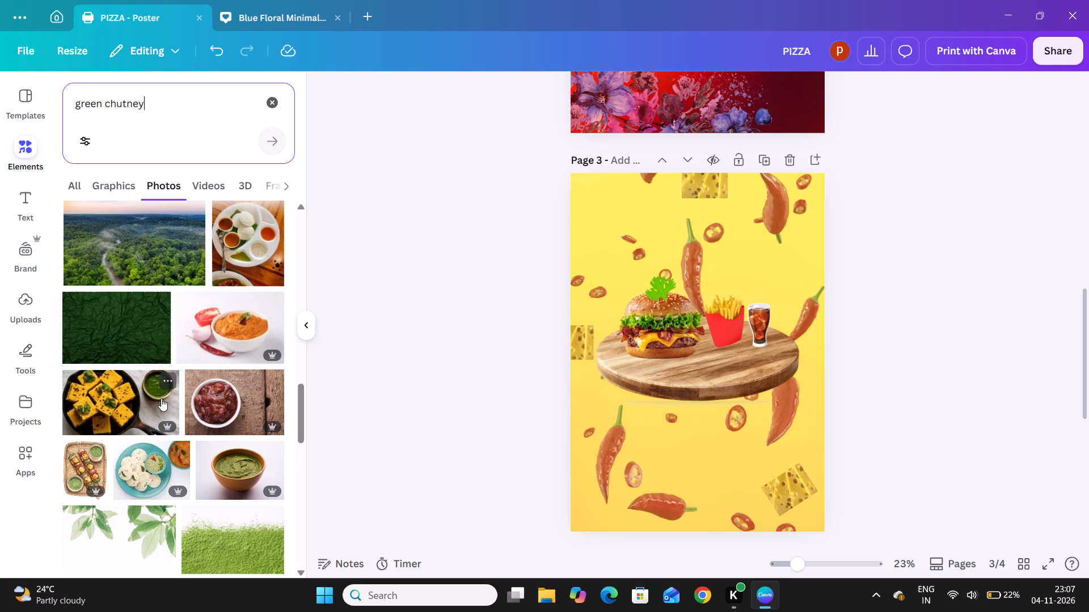
pyautogui.scroll(-2, 161, 398)
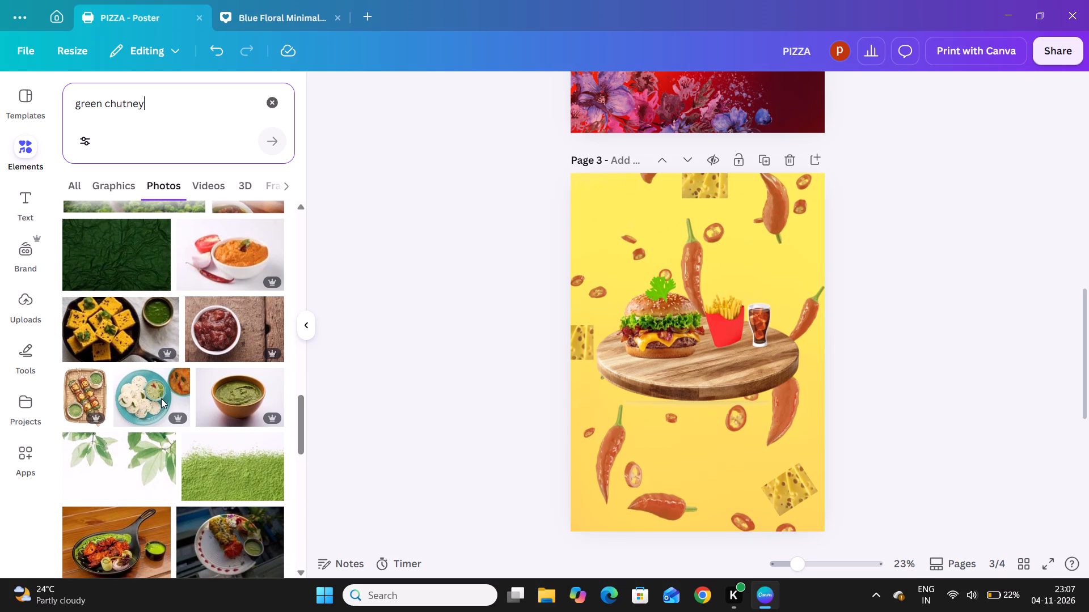
pyautogui.scroll(-2, 161, 398)
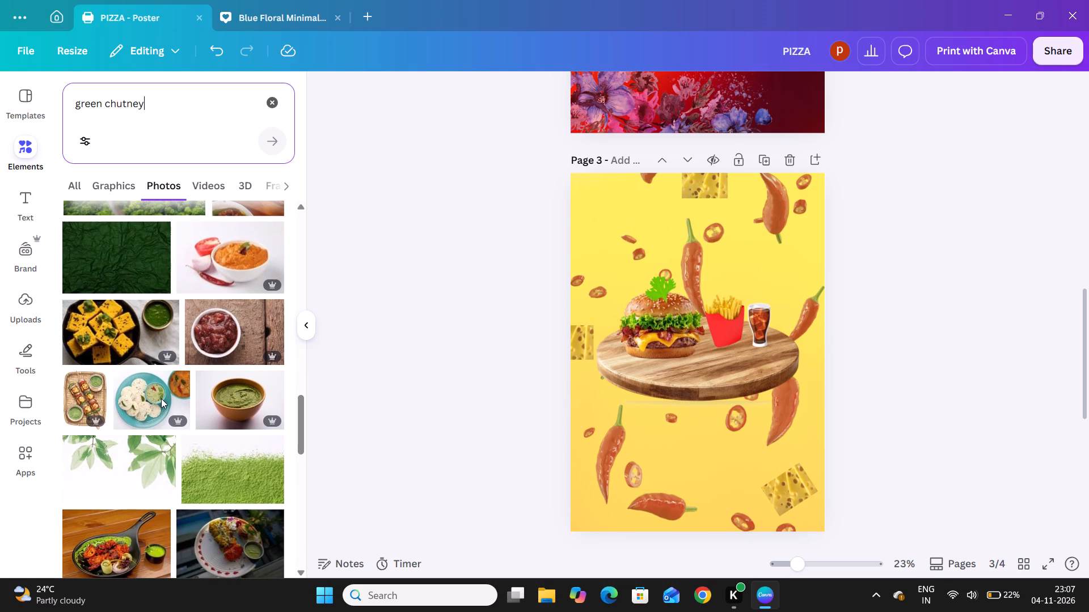
pyautogui.scroll(-4, 161, 398)
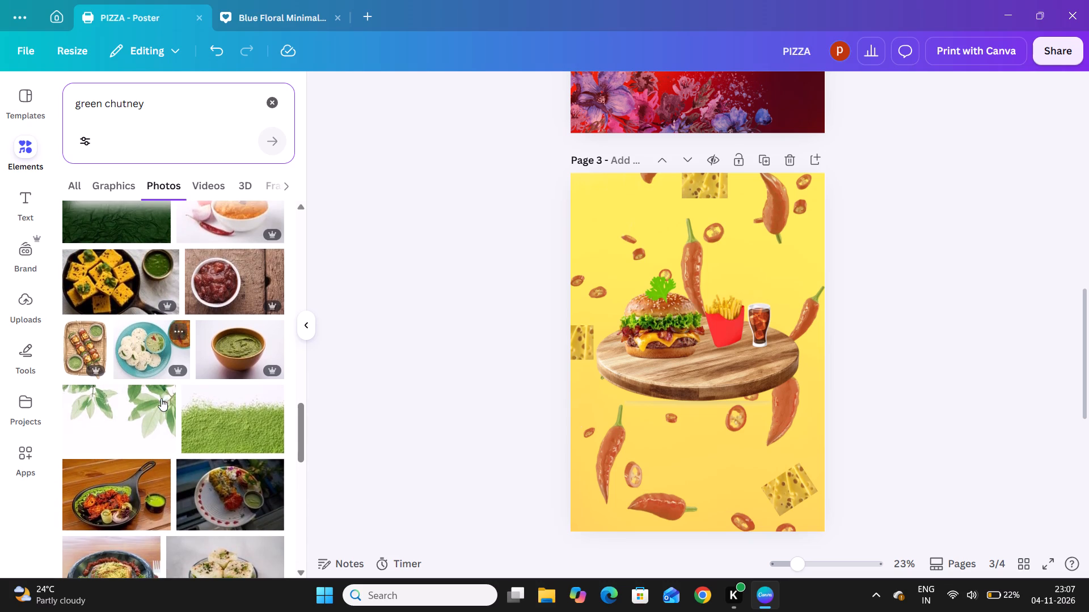
pyautogui.scroll(1, 161, 398)
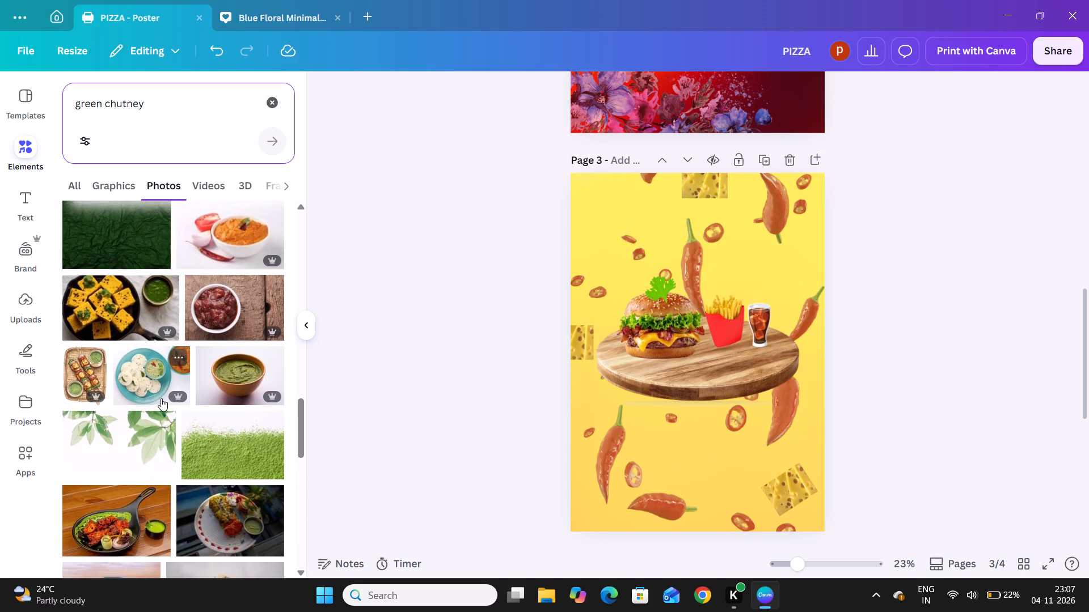
pyautogui.scroll(1, 161, 398)
pyautogui.scroll(-1, 161, 398)
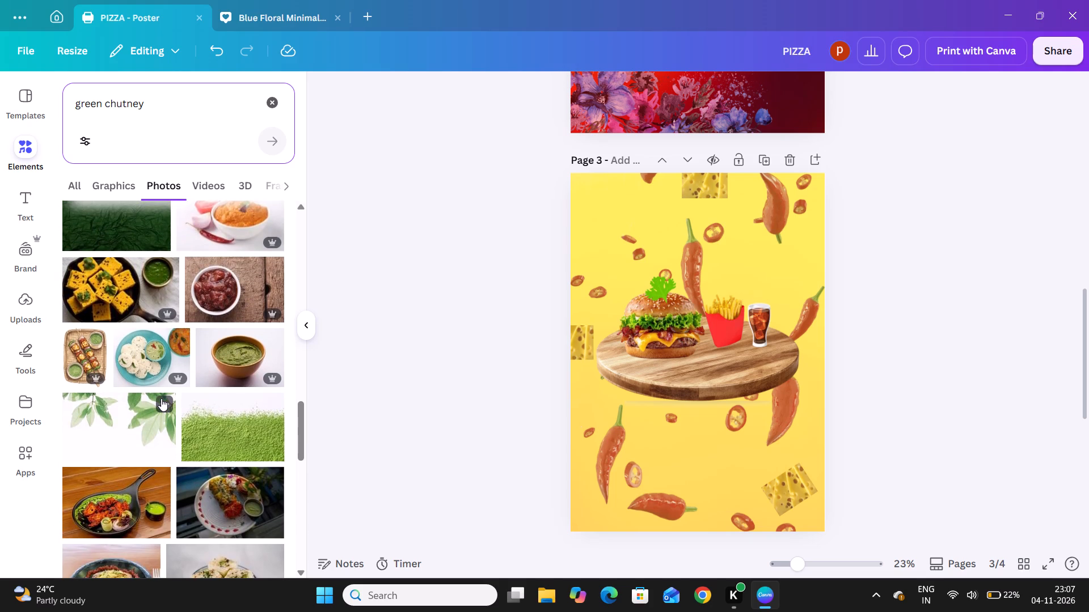
pyautogui.scroll(-2, 161, 398)
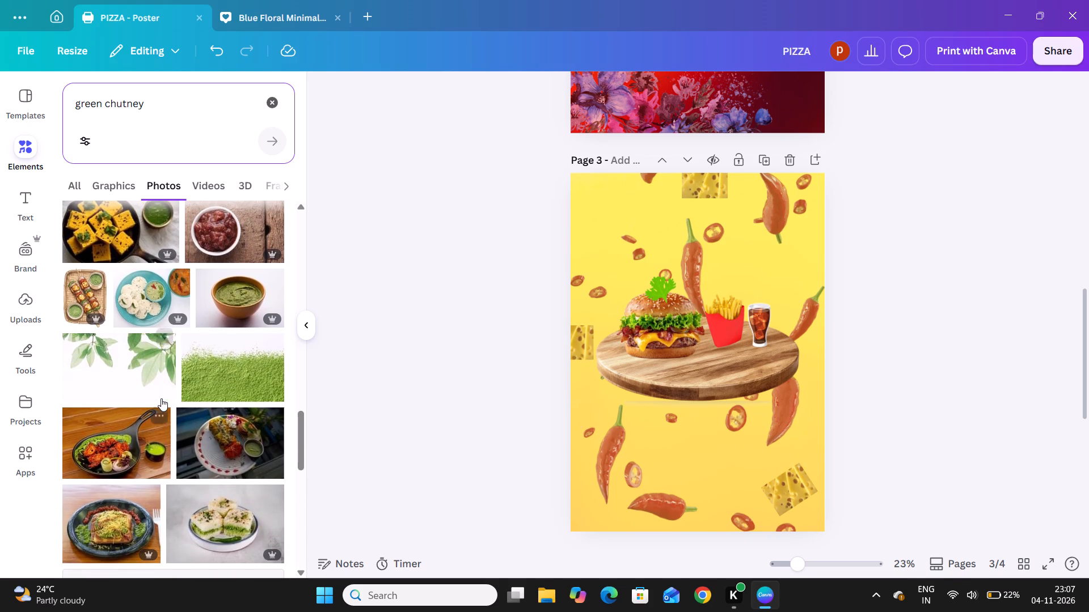
pyautogui.scroll(-1, 161, 398)
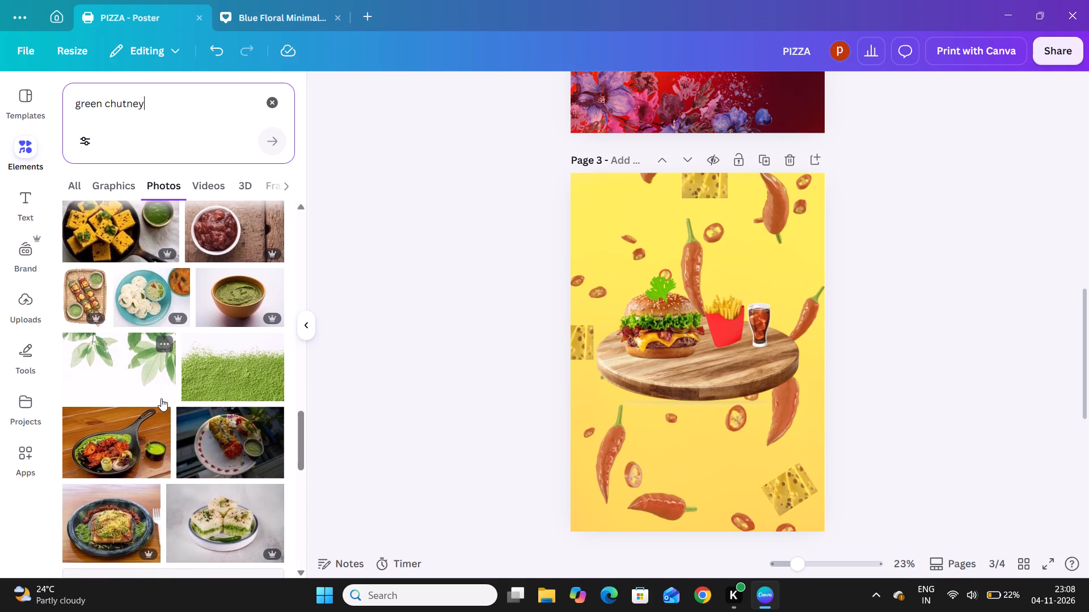
pyautogui.scroll(-3, 161, 398)
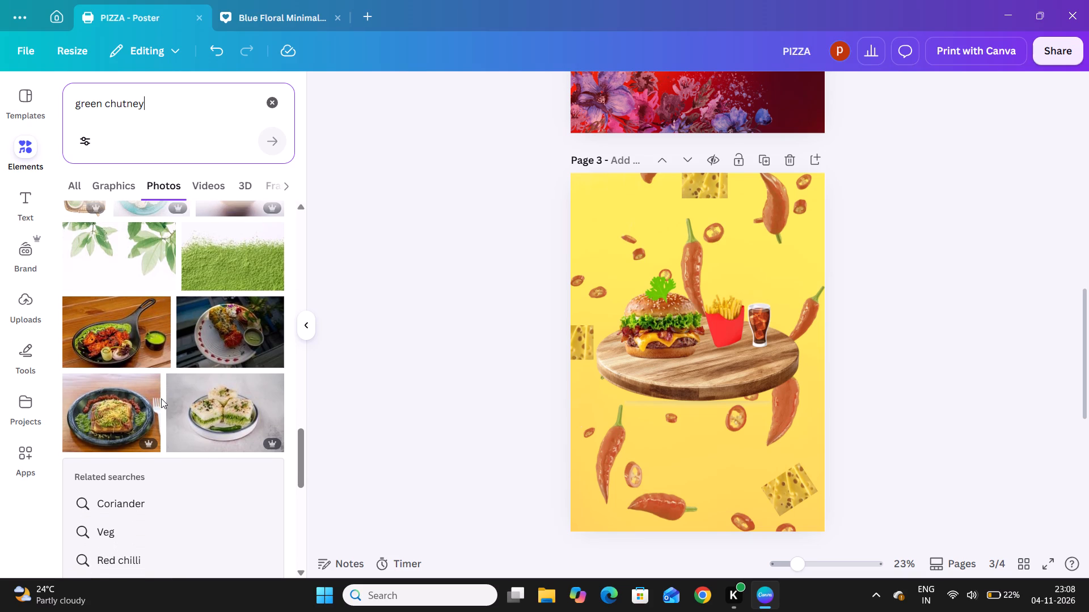
# Add the orange bowl of green chutney to page 3, scaled slightly narrower than the burger, on the wooden board in front of the fries.
pyautogui.scroll(2, 161, 398)
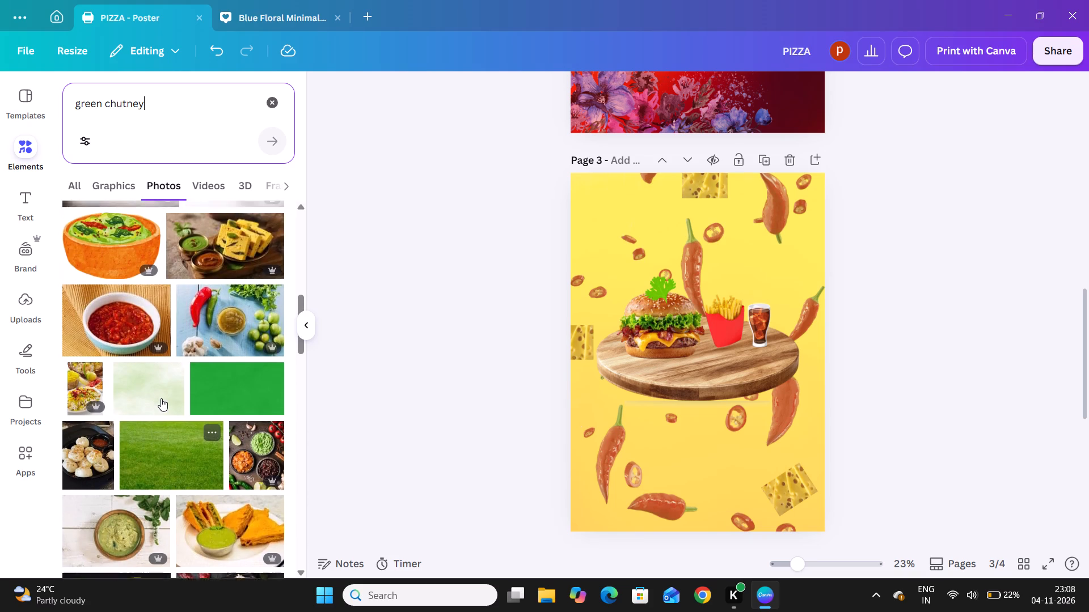
pyautogui.scroll(2, 161, 398)
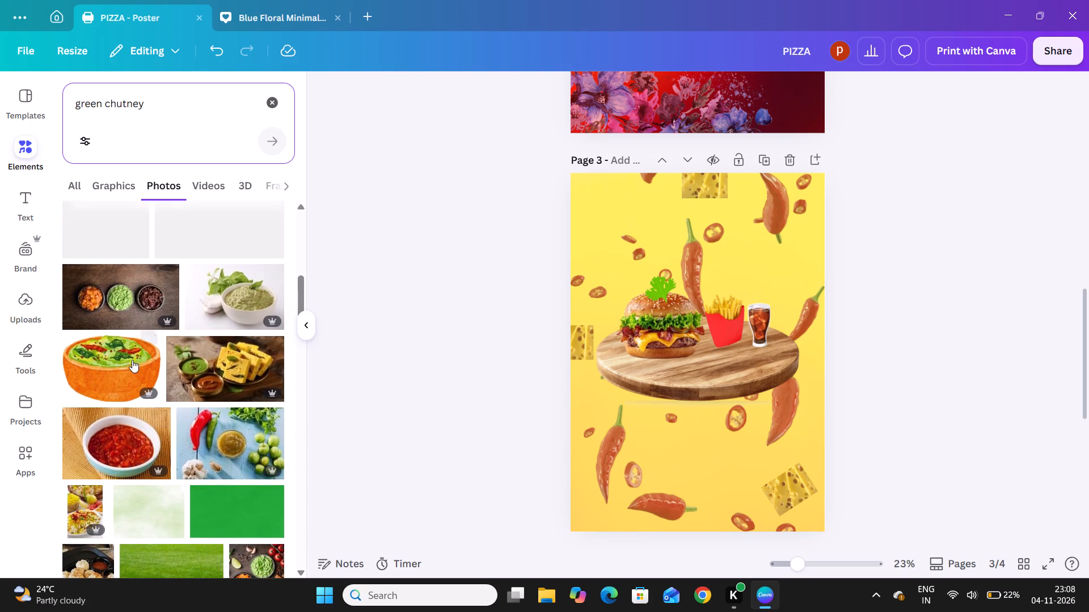
pyautogui.click(129, 357)
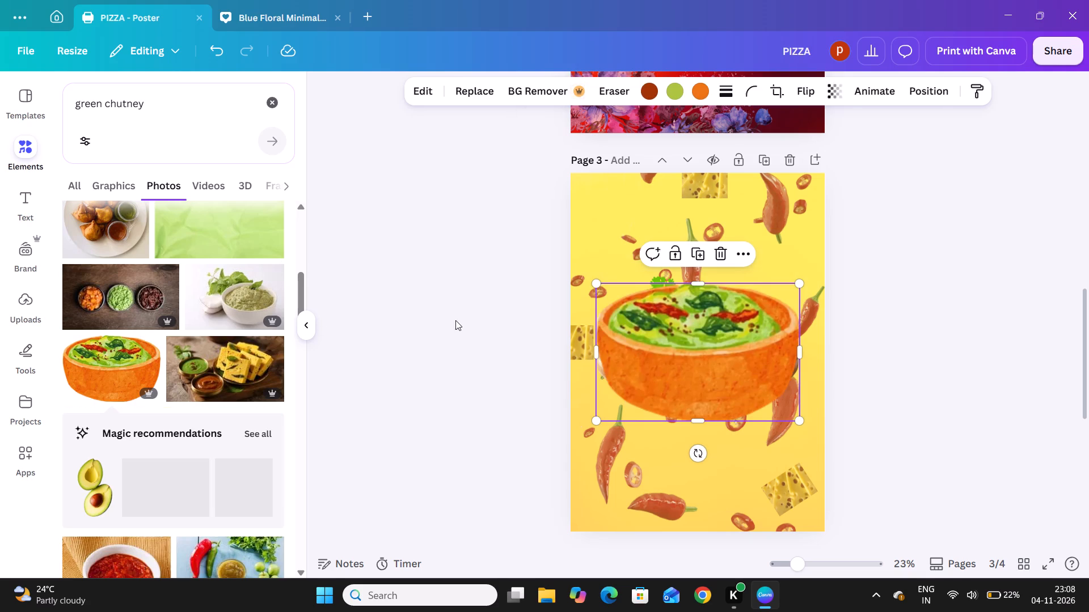
pyautogui.moveTo(598, 282); pyautogui.dragTo(719, 346)
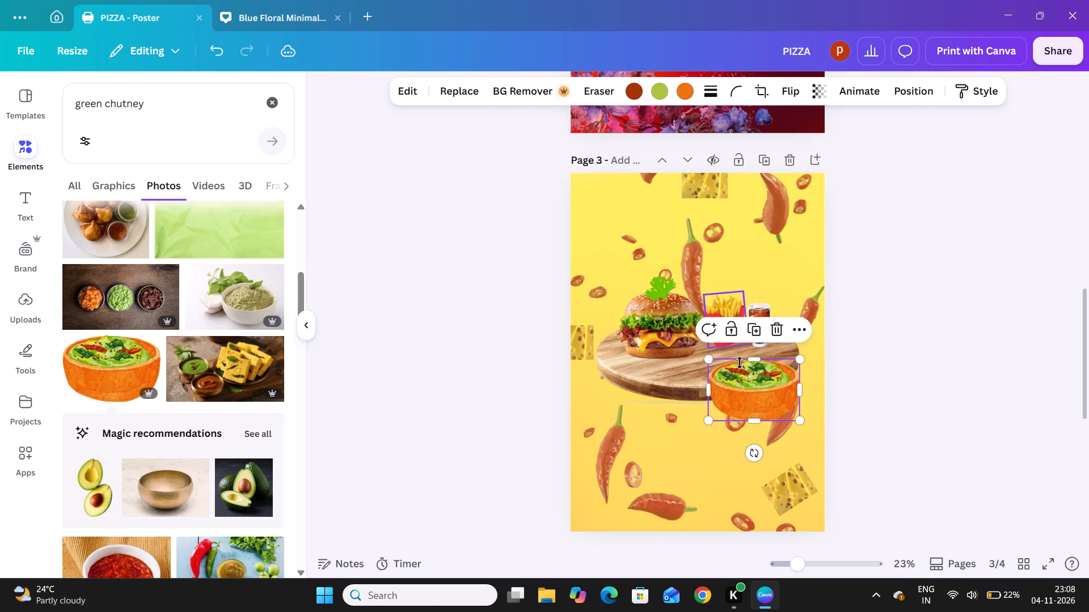
pyautogui.moveTo(767, 383); pyautogui.dragTo(746, 352)
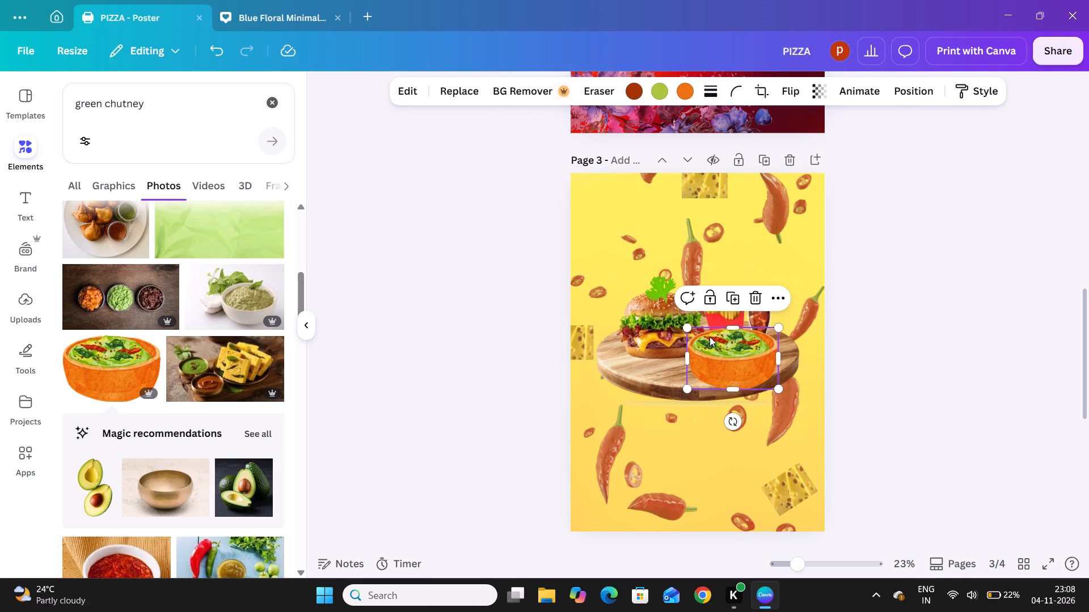
pyautogui.moveTo(690, 328); pyautogui.dragTo(706, 344)
pyautogui.moveTo(746, 364); pyautogui.dragTo(730, 354)
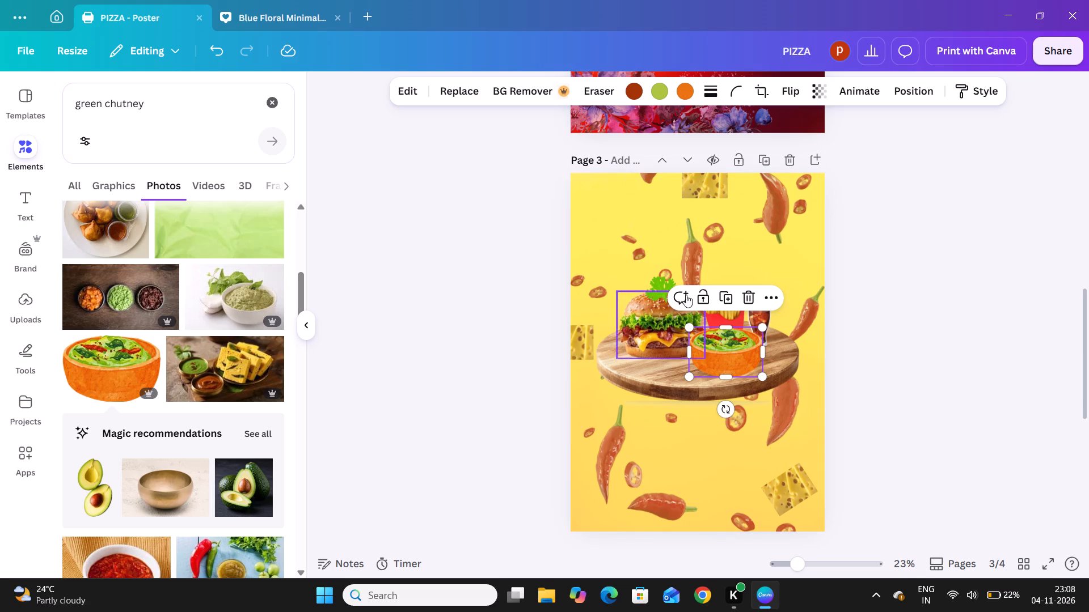
# Shrink the orange chutney bowl to about 7.3 wide by 4.9 high and place it beside the burger, directly in front of the fries.
pyautogui.moveTo(691, 326); pyautogui.dragTo(715, 349)
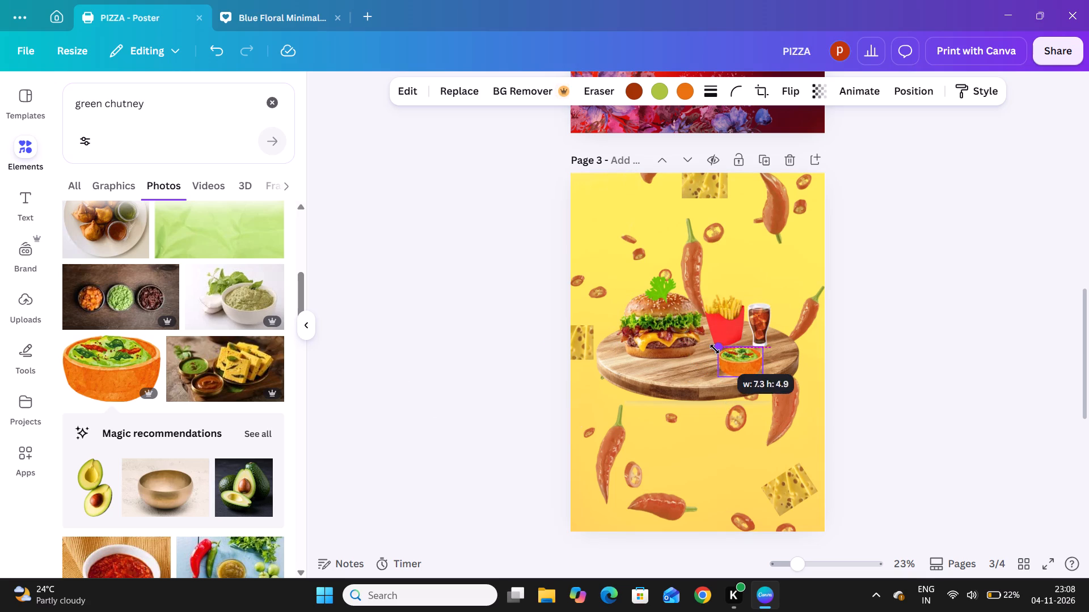
pyautogui.moveTo(736, 364); pyautogui.dragTo(717, 348)
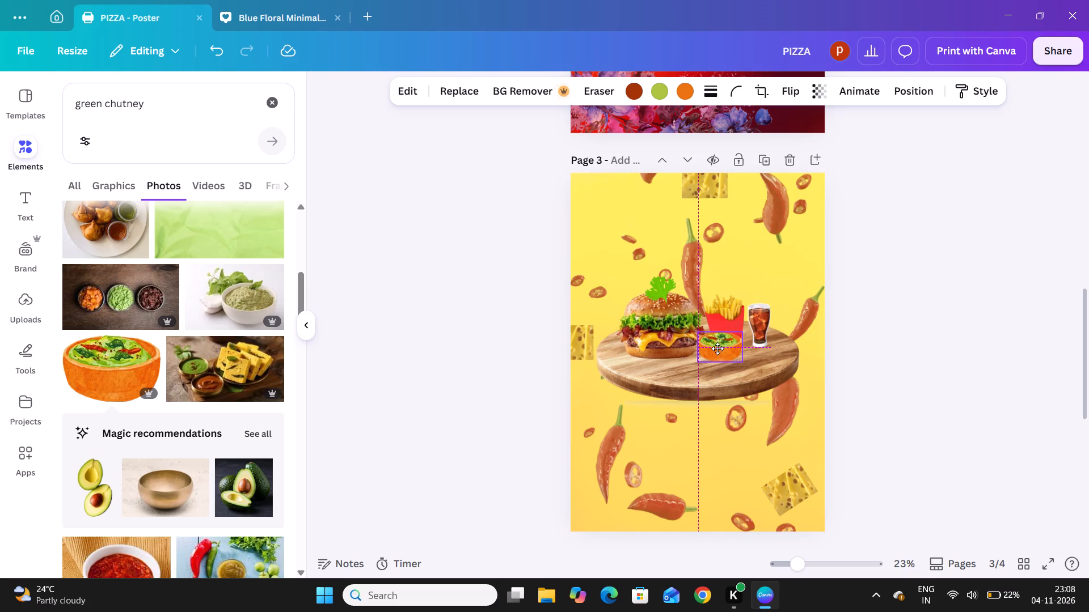
pyautogui.moveTo(717, 348); pyautogui.dragTo(712, 351)
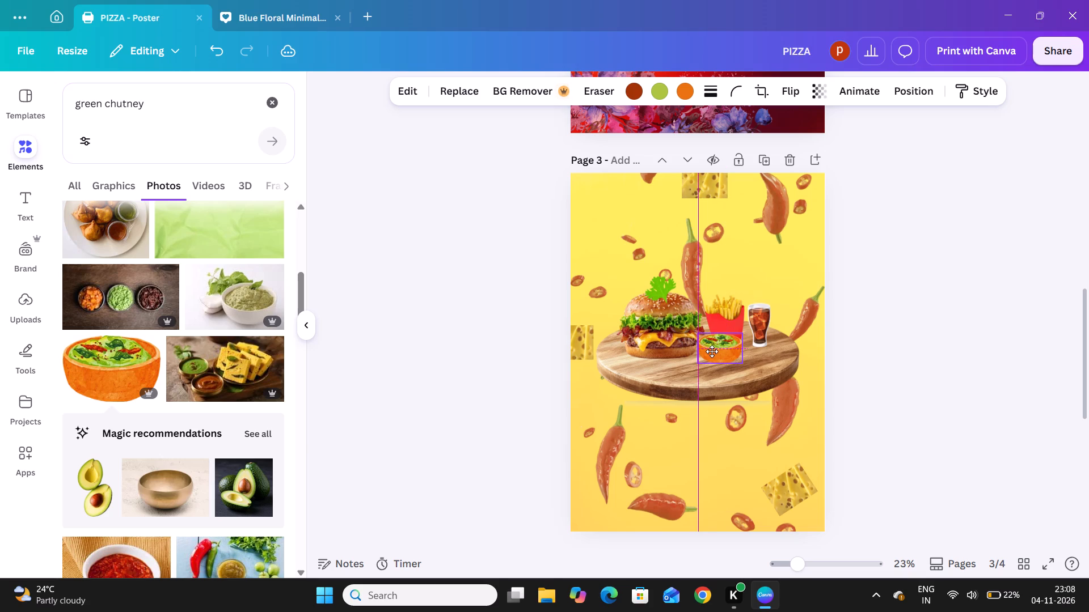
pyautogui.moveTo(712, 351); pyautogui.dragTo(711, 351)
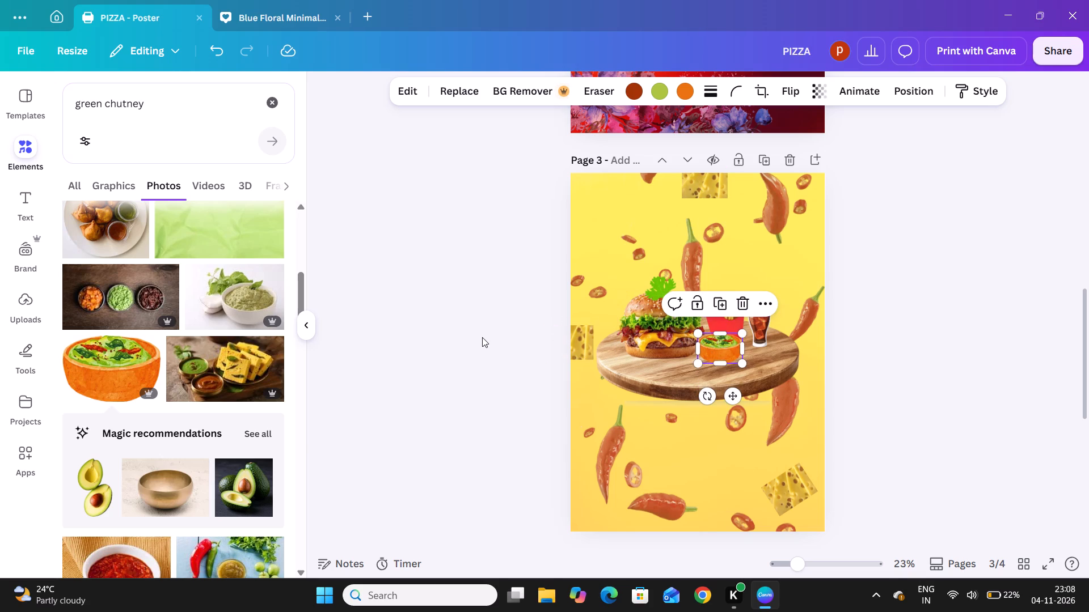
pyautogui.click(482, 337)
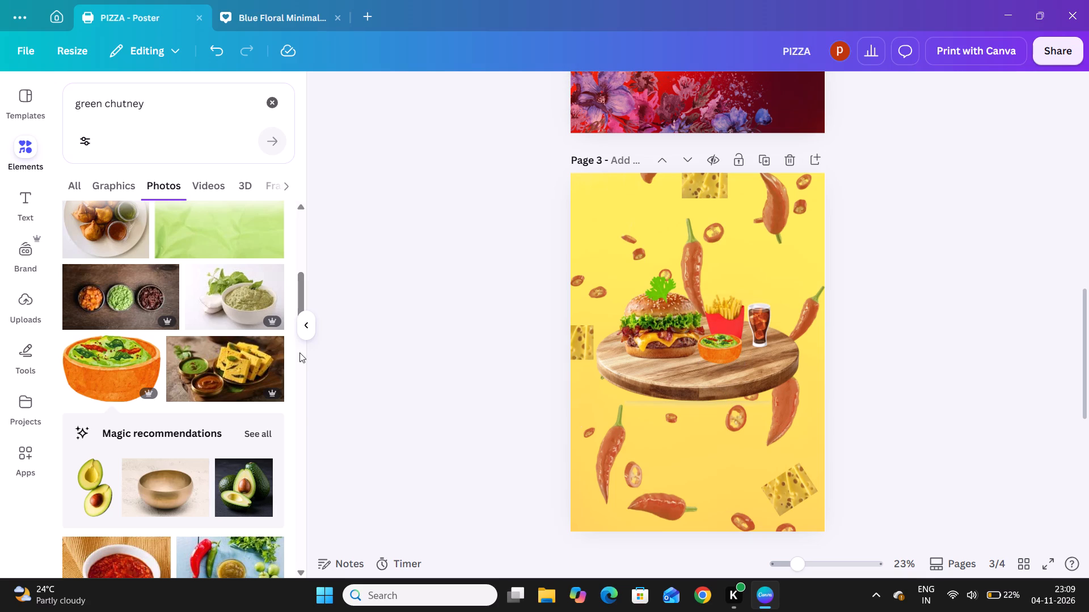
# Look further through the green chutney photos, past the magic recommendations and red sauce bowl, for another dip image.
pyautogui.scroll(-1, 161, 380)
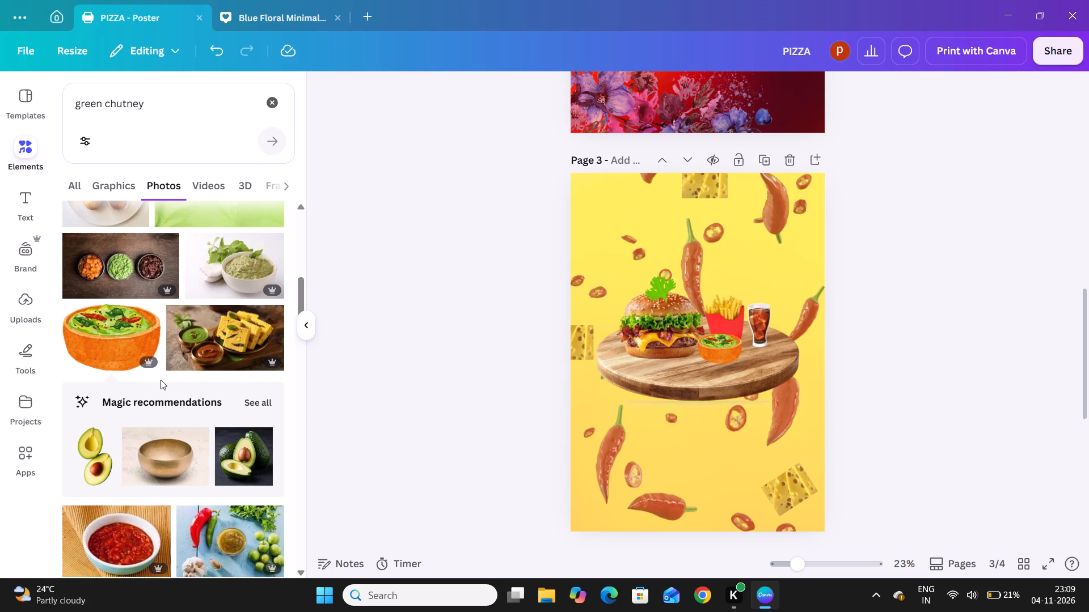
pyautogui.hscroll(1, 161, 380)
pyautogui.scroll(-2, 161, 380)
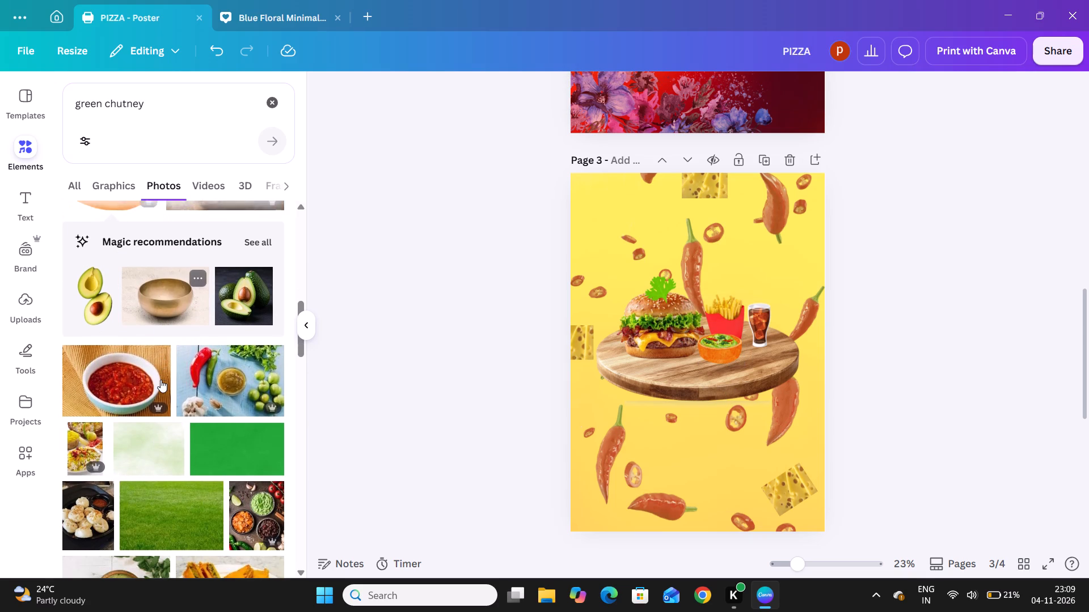
pyautogui.scroll(-3, 161, 380)
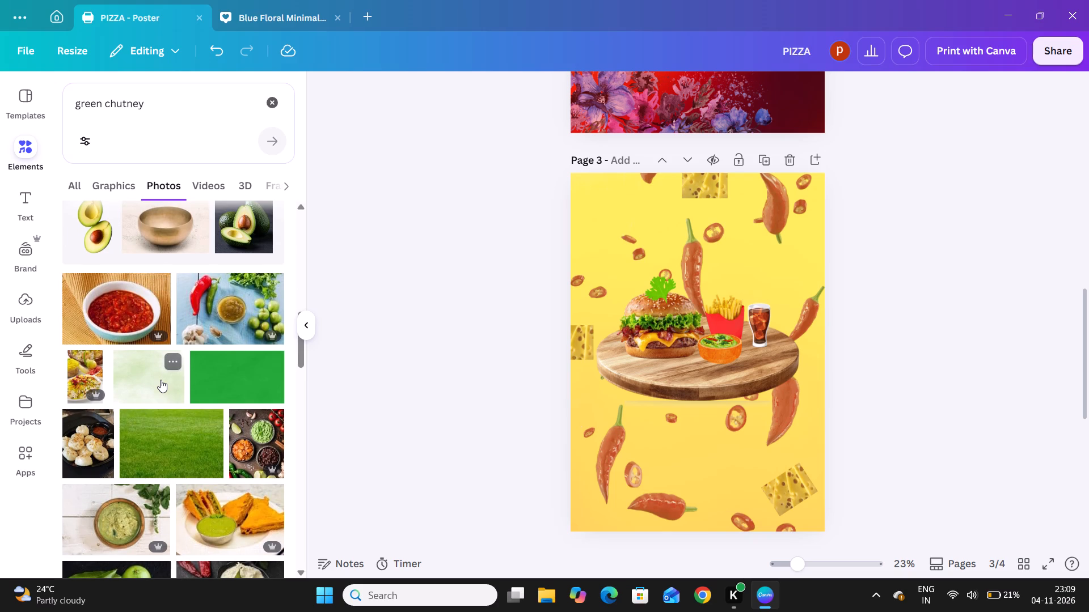
pyautogui.scroll(-1, 161, 380)
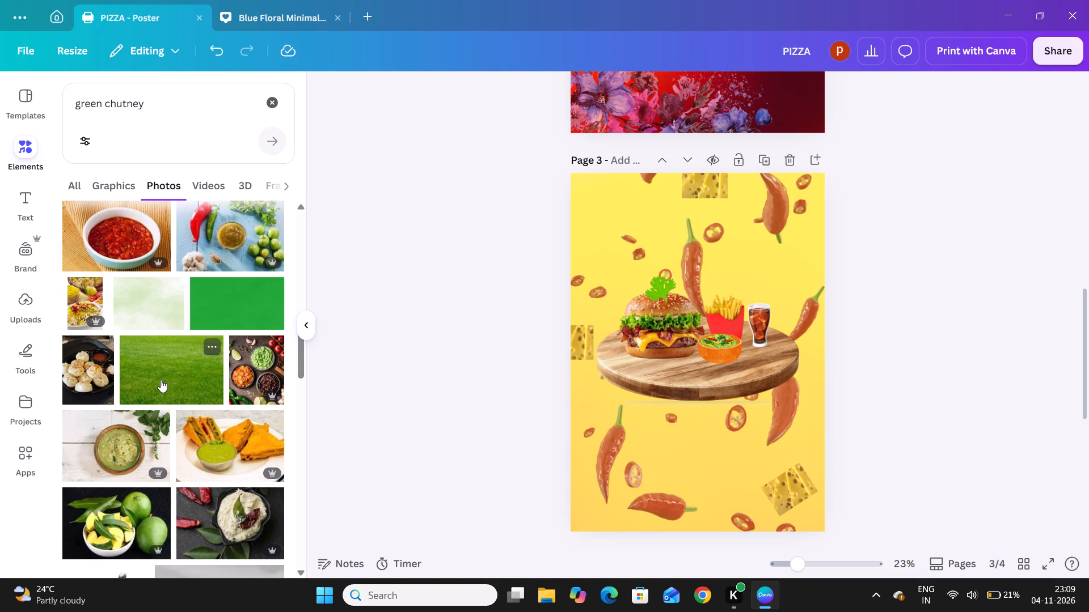
pyautogui.scroll(-2, 161, 380)
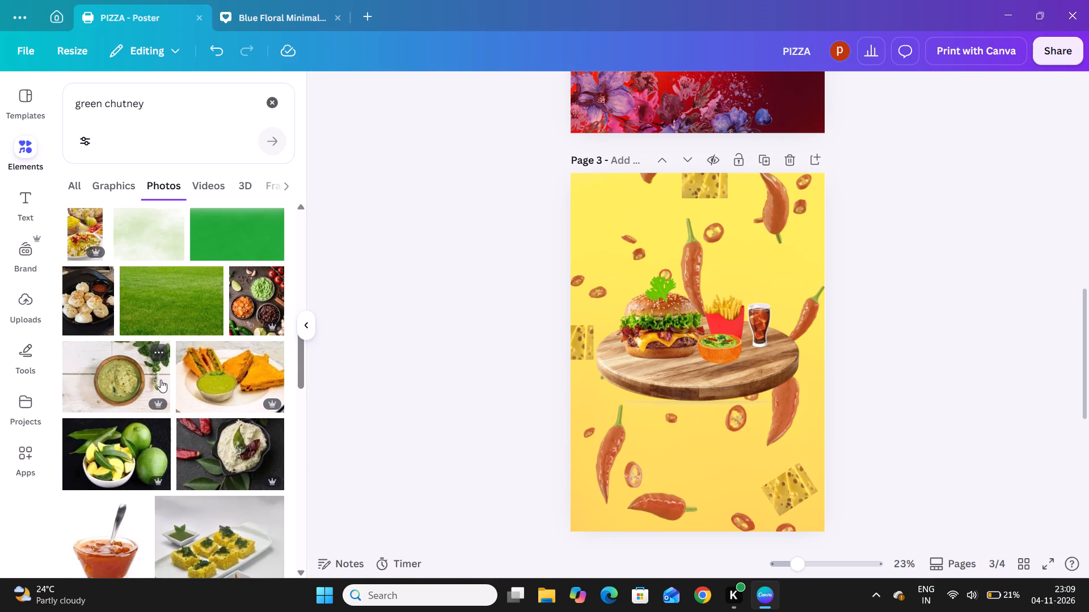
pyautogui.scroll(-1, 161, 380)
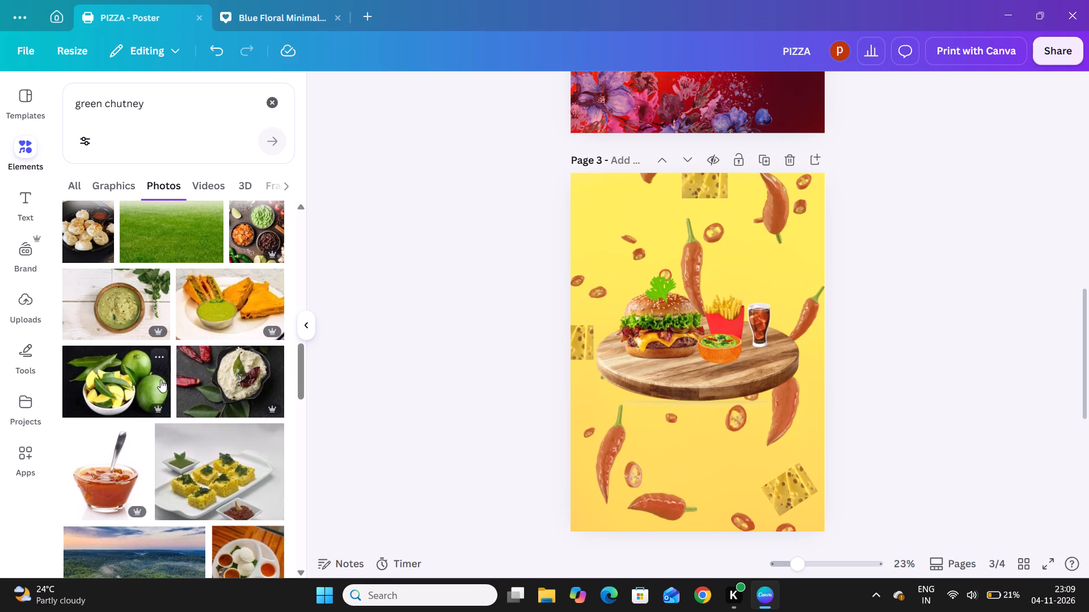
pyautogui.scroll(-1, 161, 380)
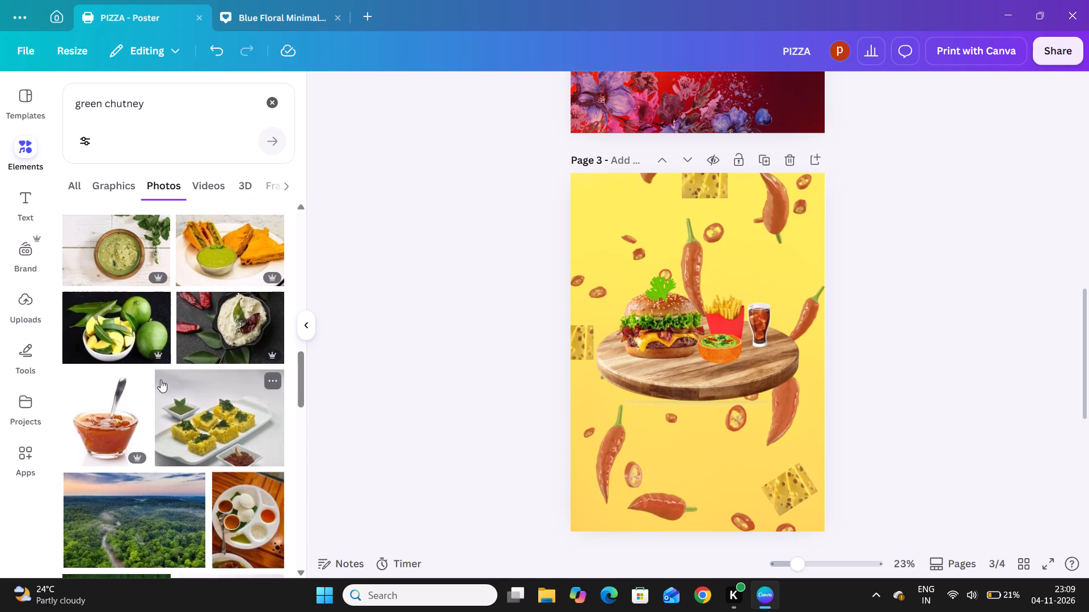
pyautogui.scroll(-2, 161, 380)
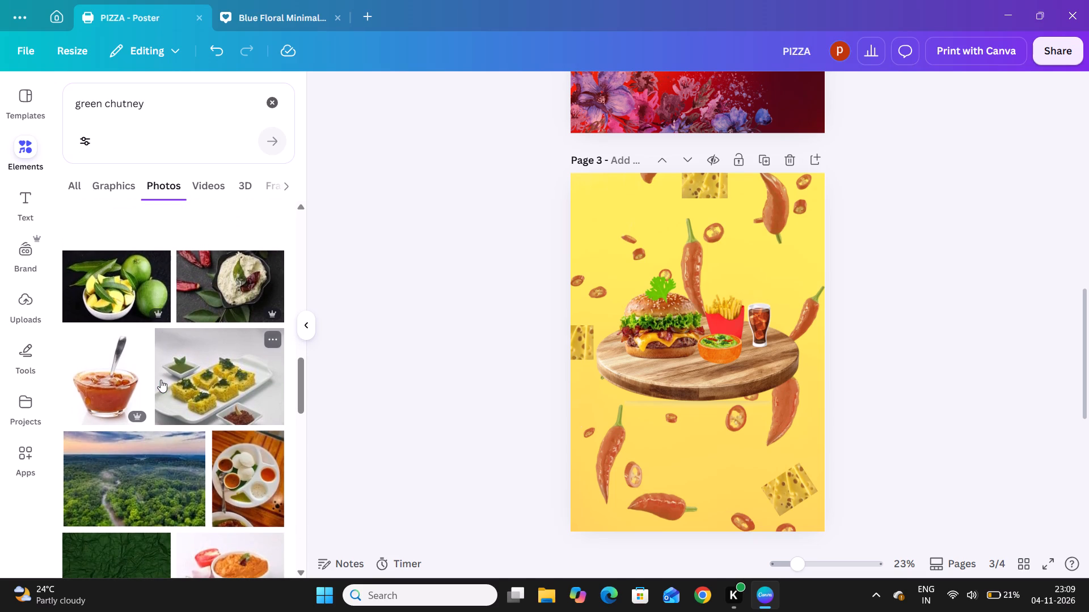
# Examine the remaining green chutney photos down to the related searches for another usable dip bowl.
pyautogui.scroll(-1, 161, 380)
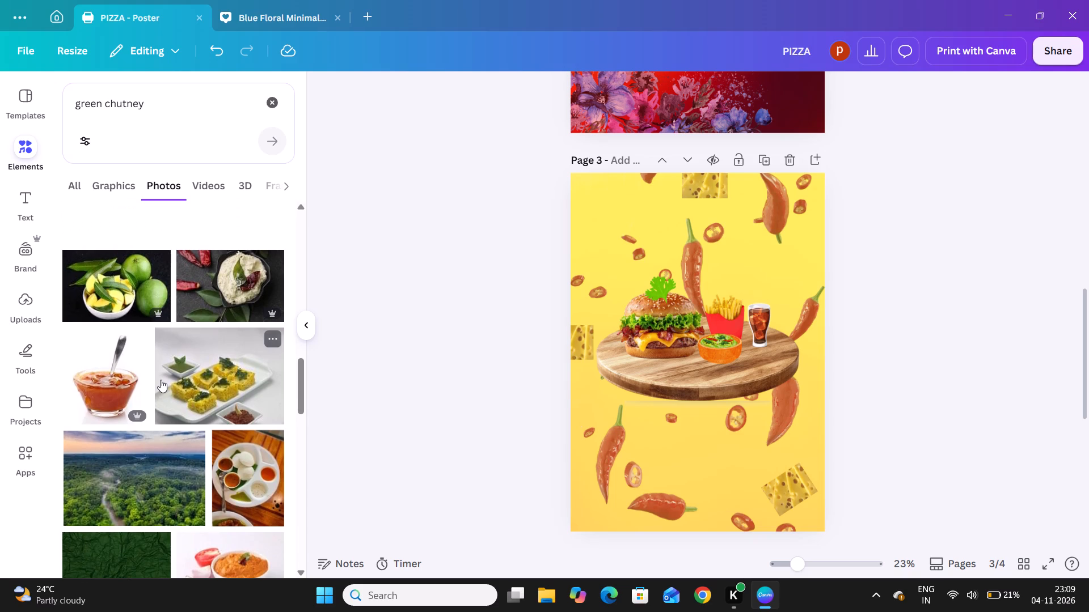
pyautogui.scroll(-3, 161, 380)
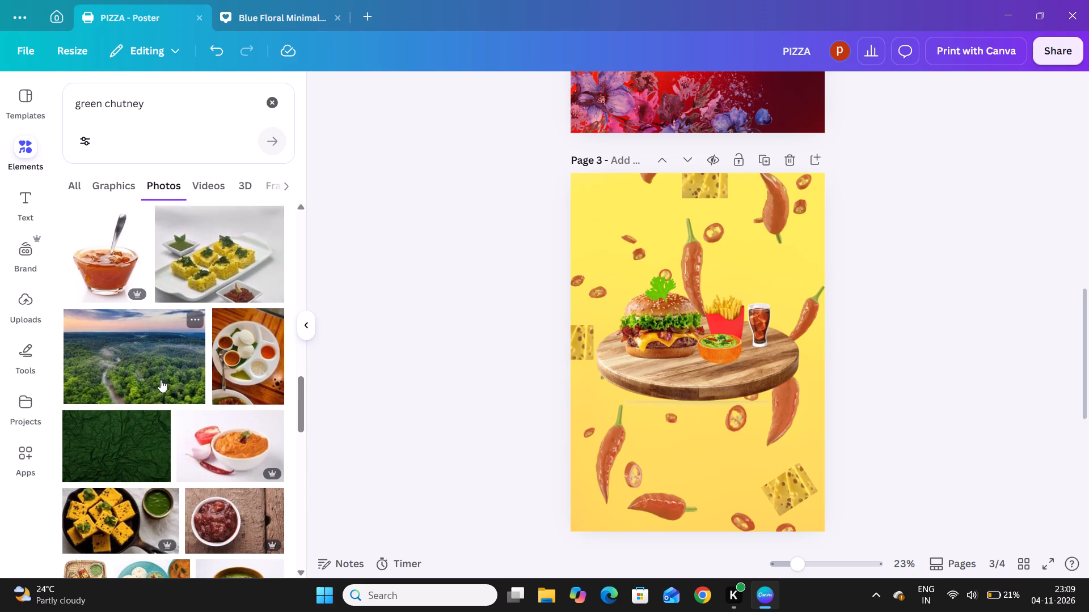
pyautogui.scroll(-2, 161, 380)
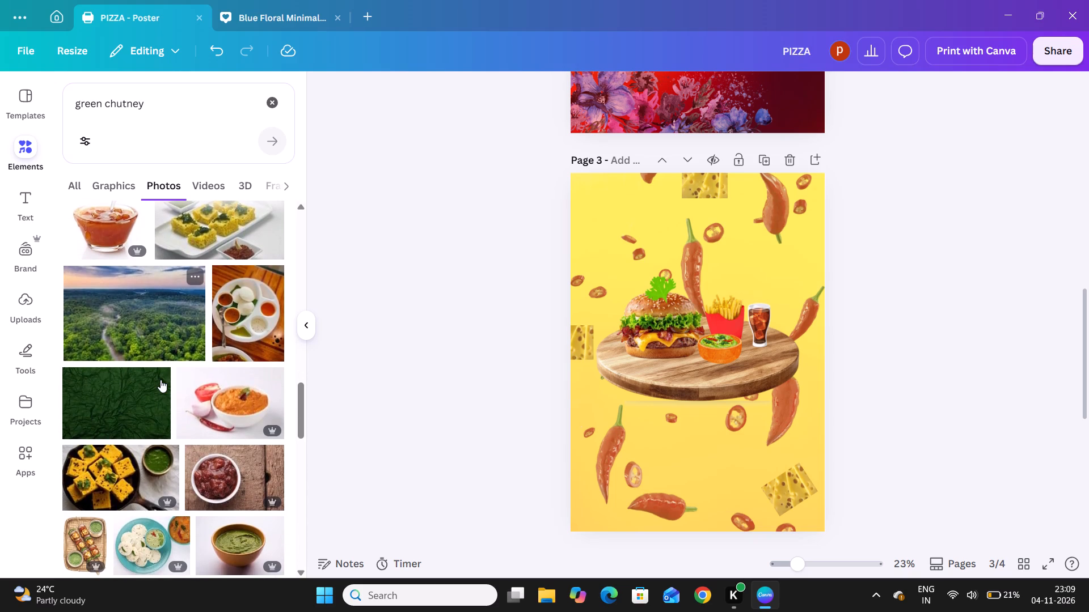
pyautogui.scroll(-4, 161, 380)
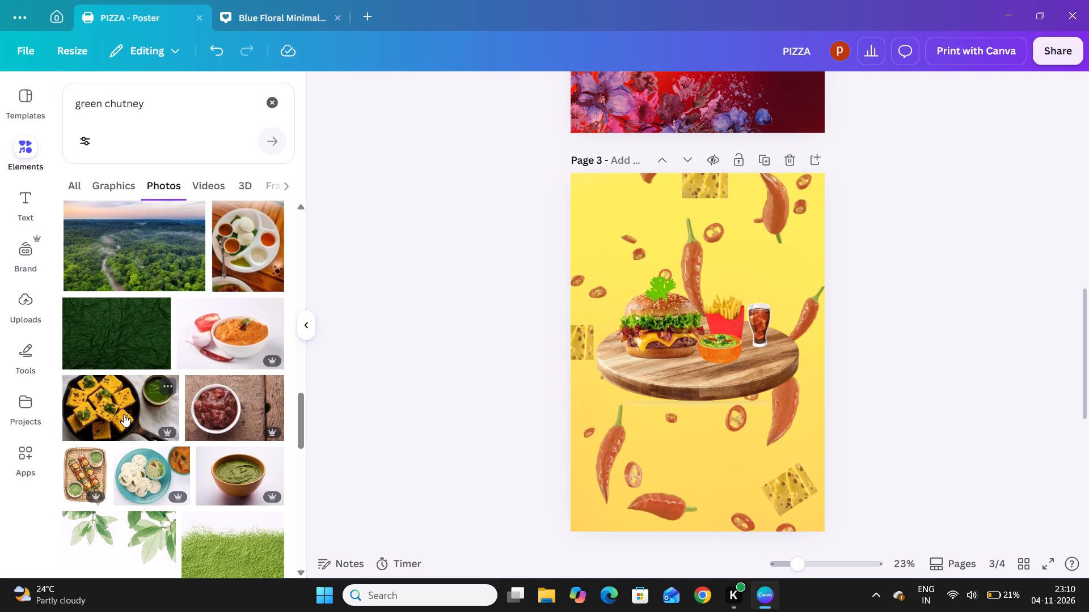
pyautogui.scroll(-1, 153, 454)
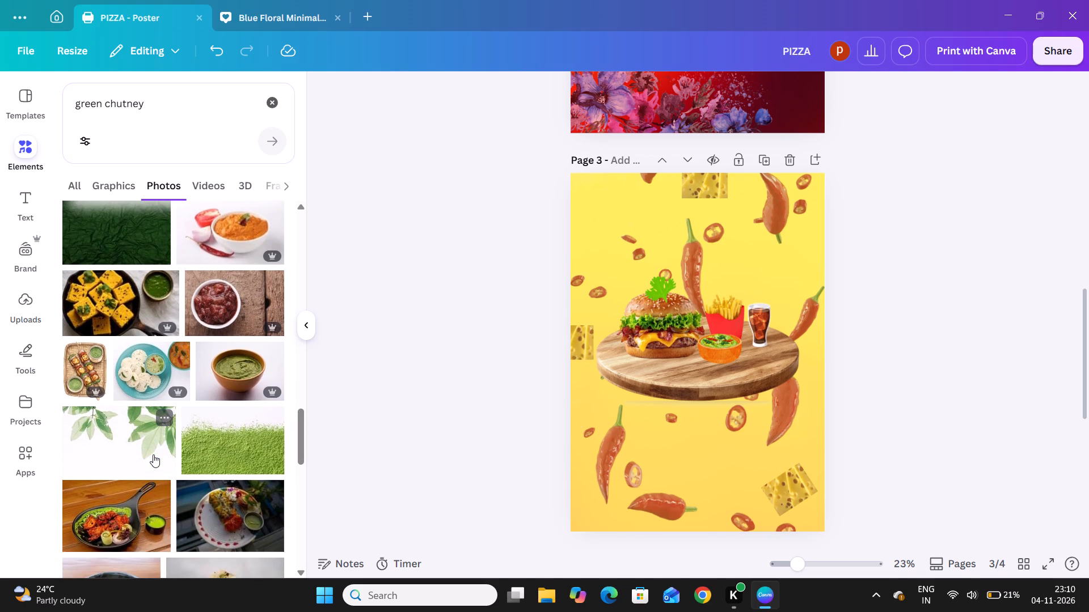
pyautogui.scroll(-1, 153, 454)
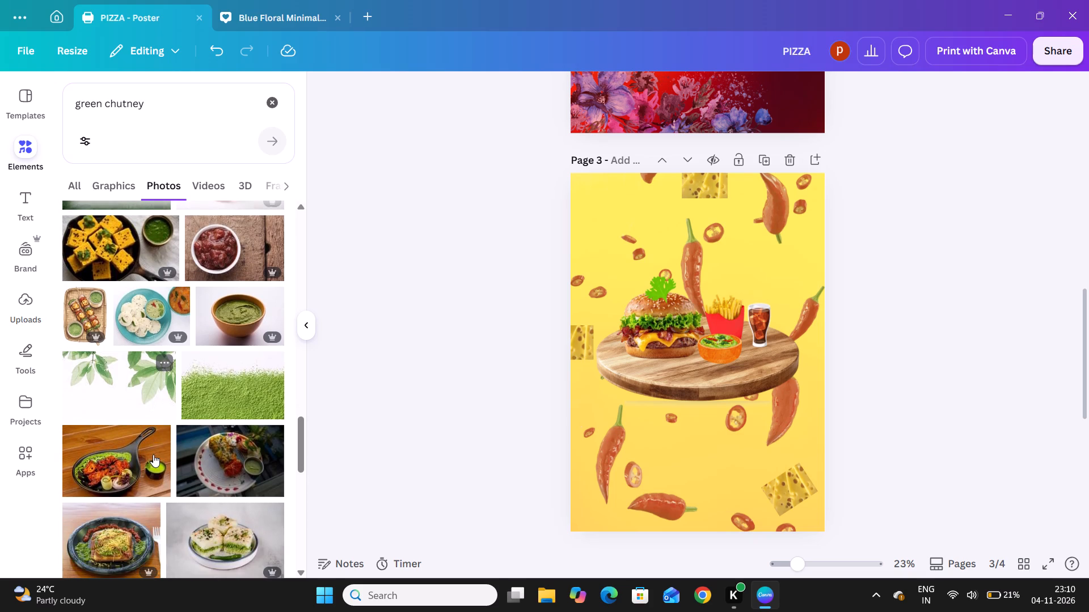
pyautogui.scroll(-3, 153, 454)
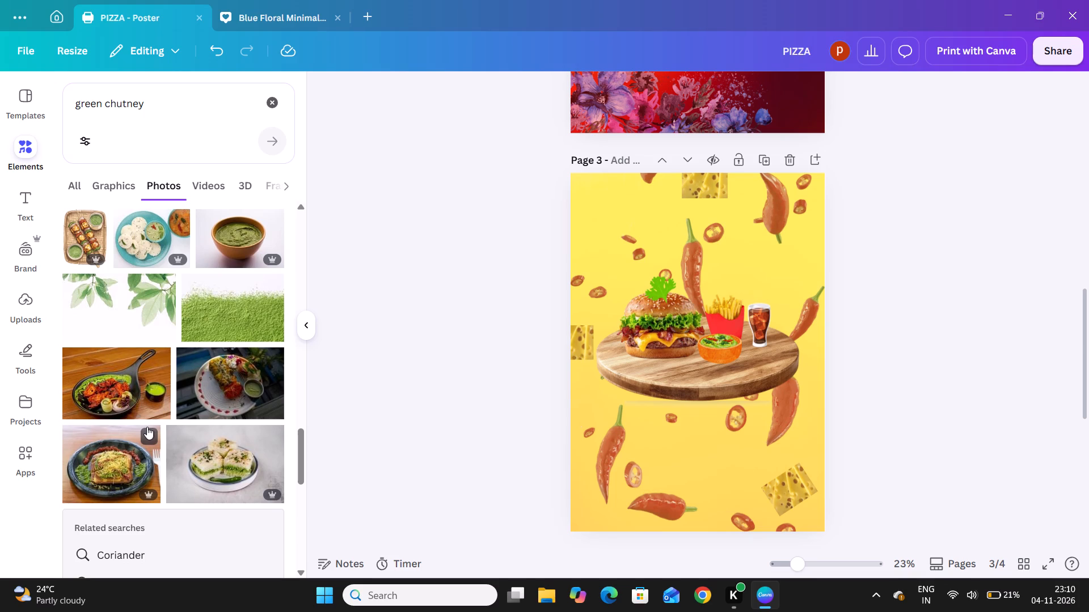
pyautogui.scroll(-1, 147, 427)
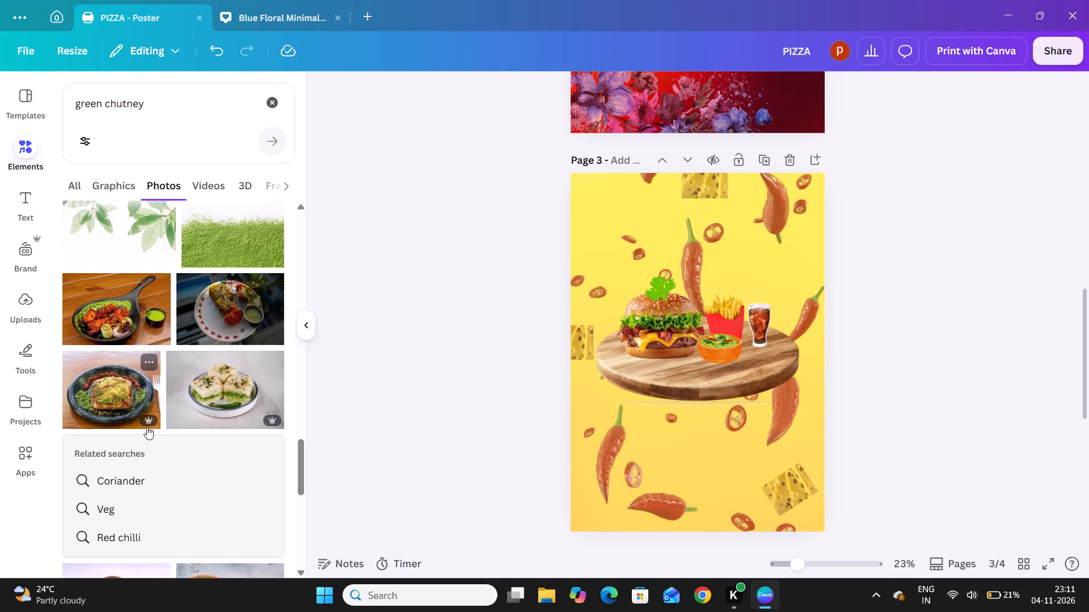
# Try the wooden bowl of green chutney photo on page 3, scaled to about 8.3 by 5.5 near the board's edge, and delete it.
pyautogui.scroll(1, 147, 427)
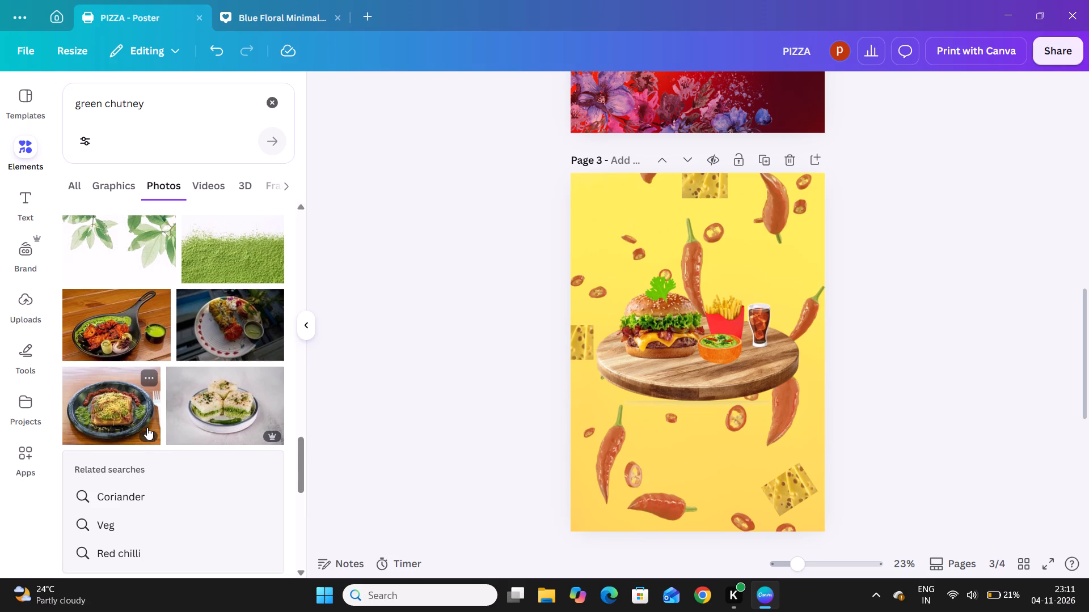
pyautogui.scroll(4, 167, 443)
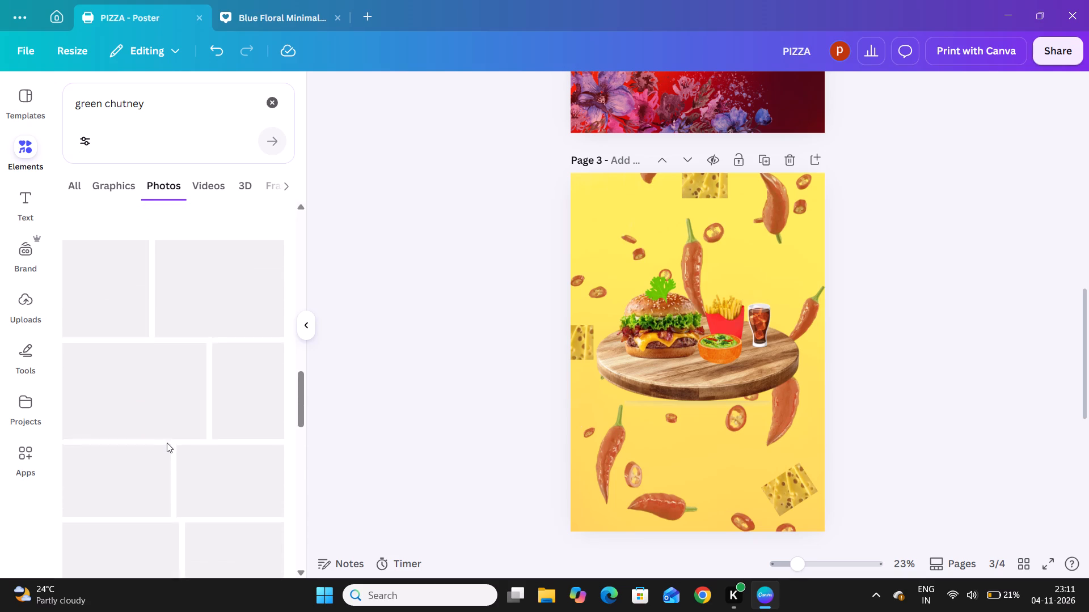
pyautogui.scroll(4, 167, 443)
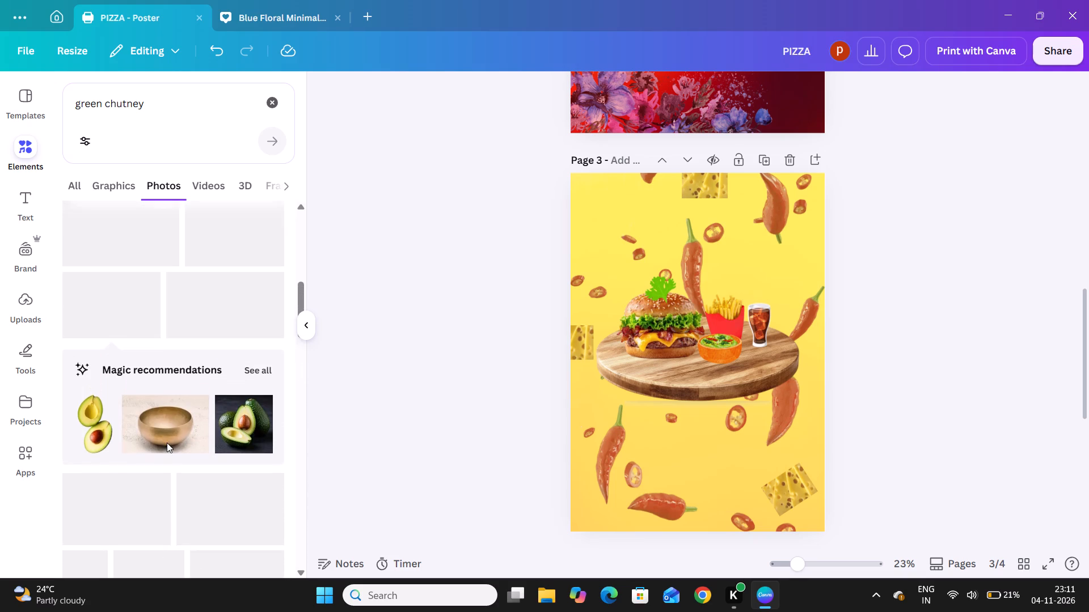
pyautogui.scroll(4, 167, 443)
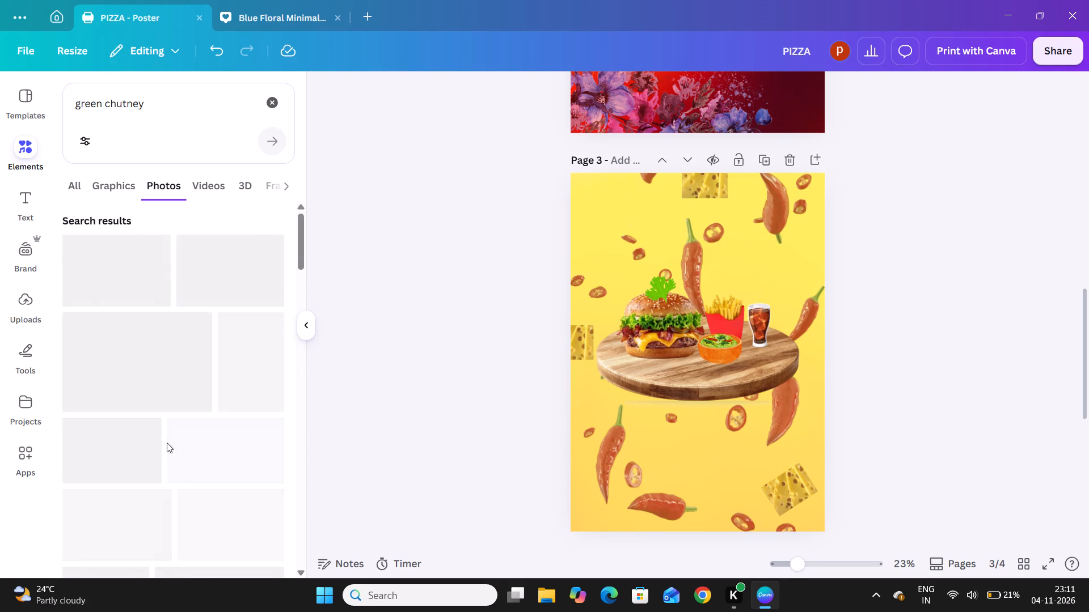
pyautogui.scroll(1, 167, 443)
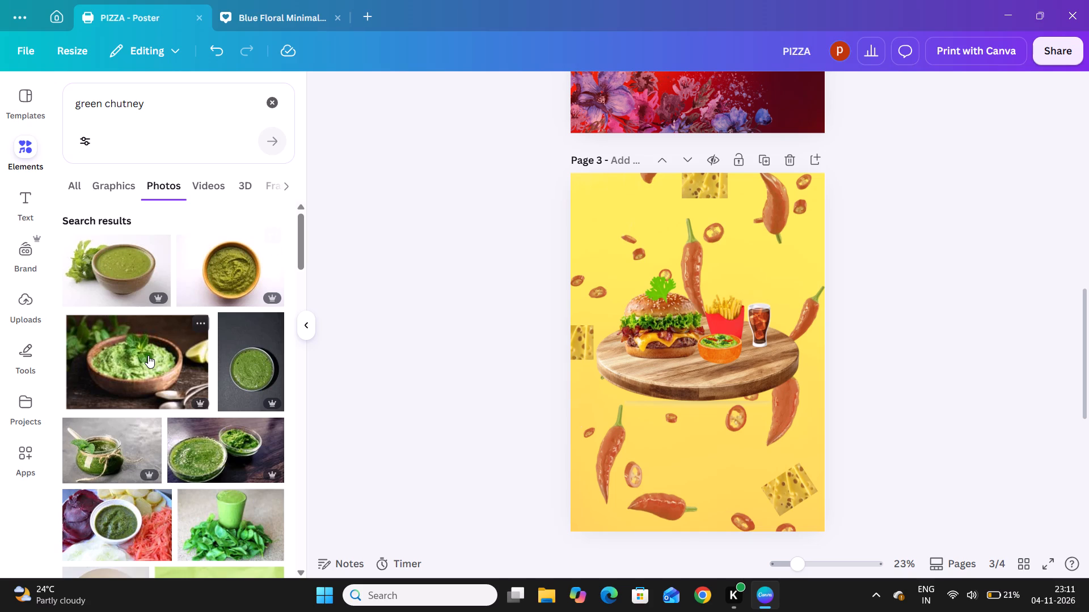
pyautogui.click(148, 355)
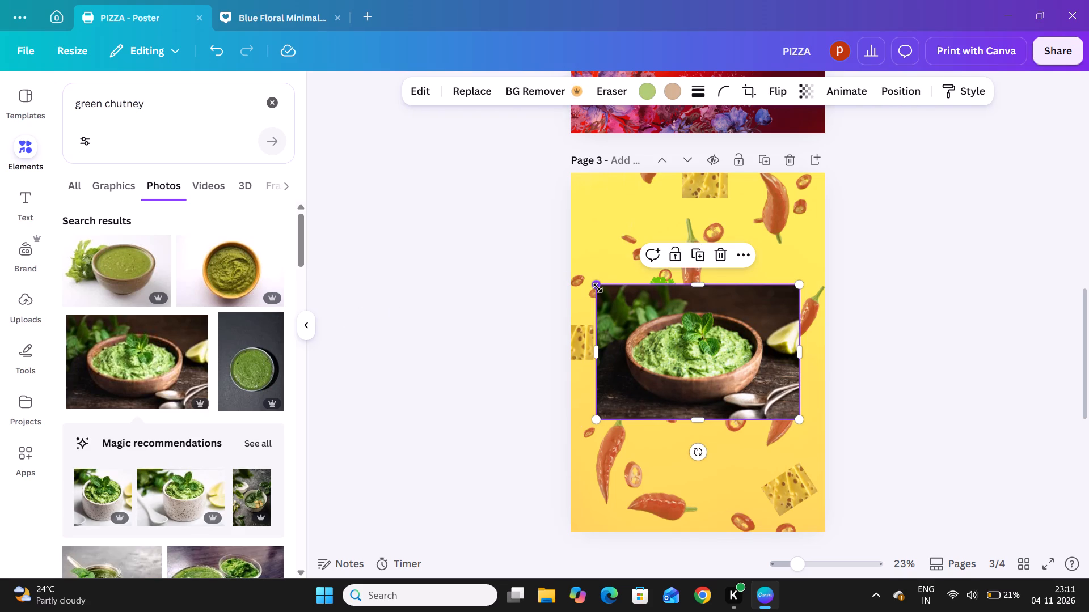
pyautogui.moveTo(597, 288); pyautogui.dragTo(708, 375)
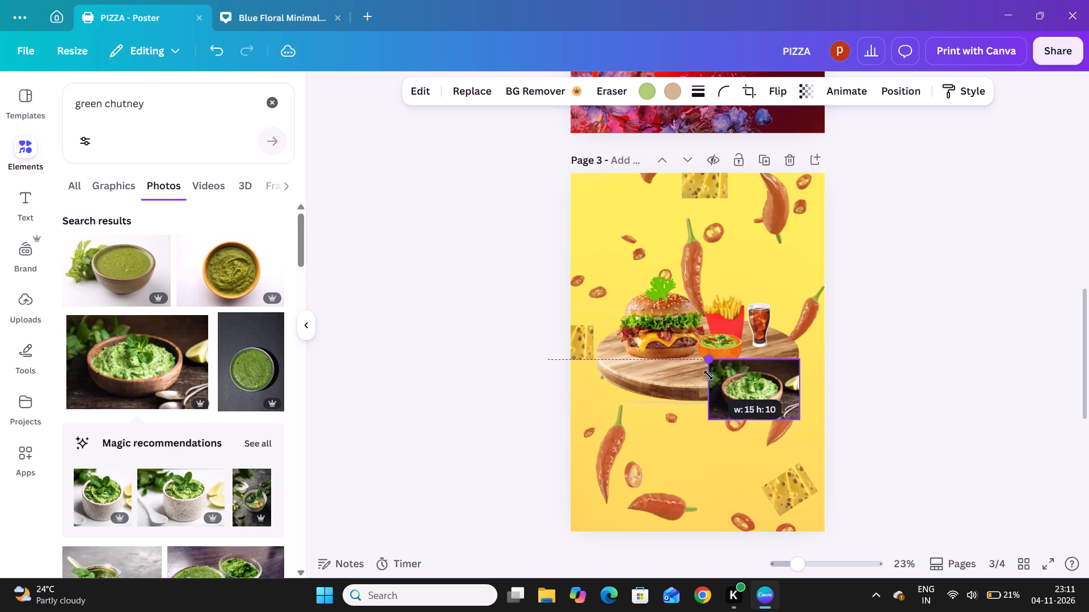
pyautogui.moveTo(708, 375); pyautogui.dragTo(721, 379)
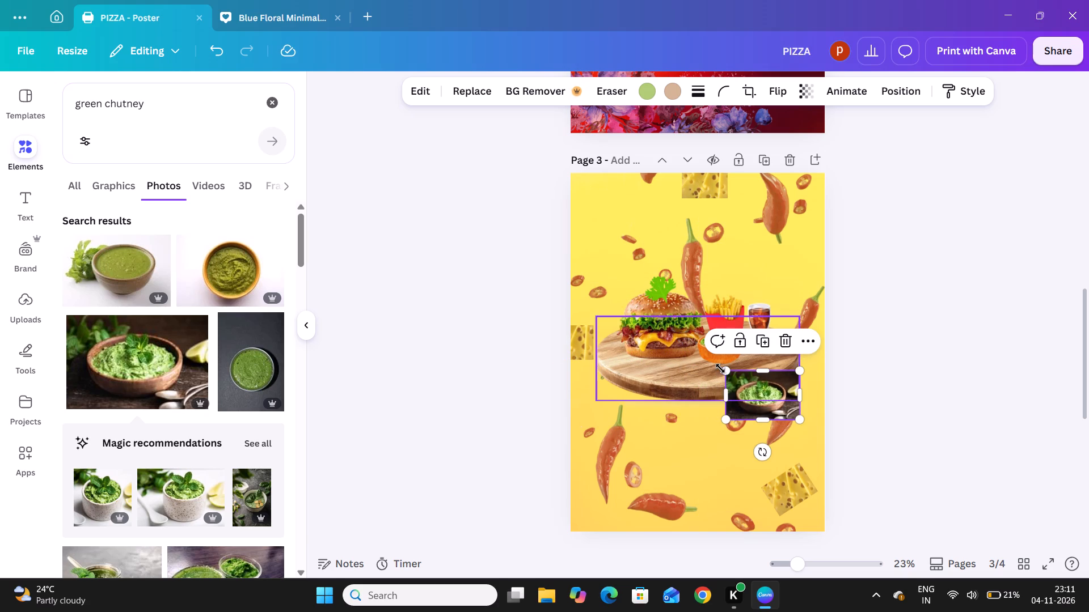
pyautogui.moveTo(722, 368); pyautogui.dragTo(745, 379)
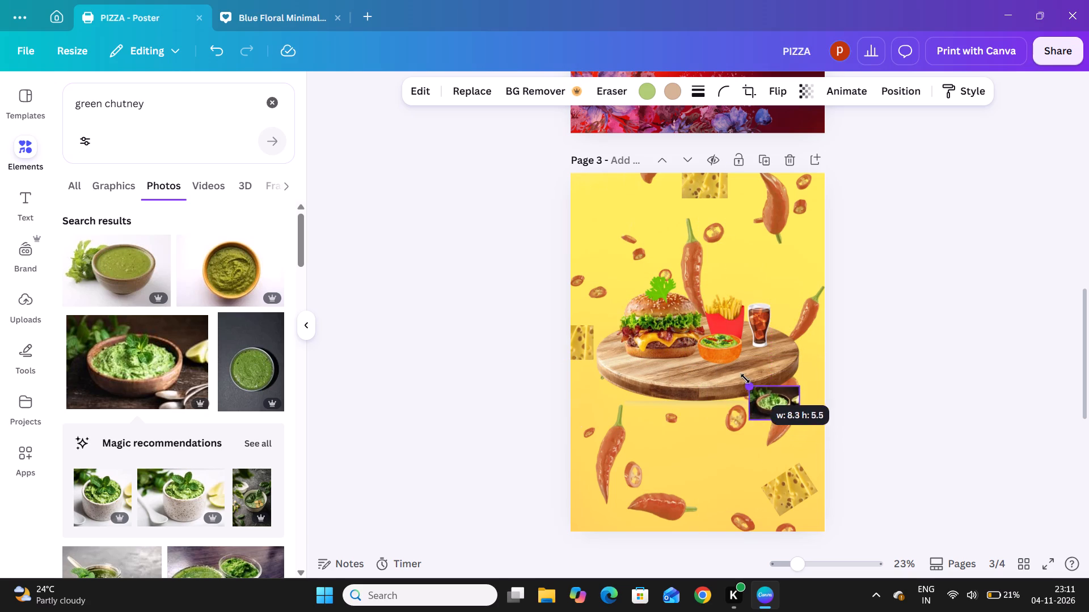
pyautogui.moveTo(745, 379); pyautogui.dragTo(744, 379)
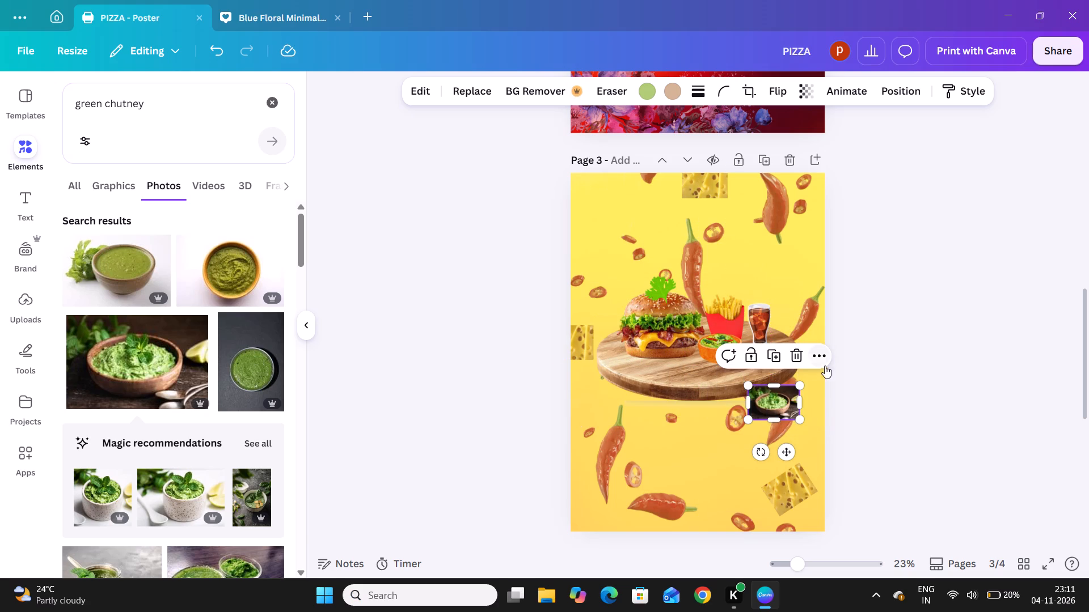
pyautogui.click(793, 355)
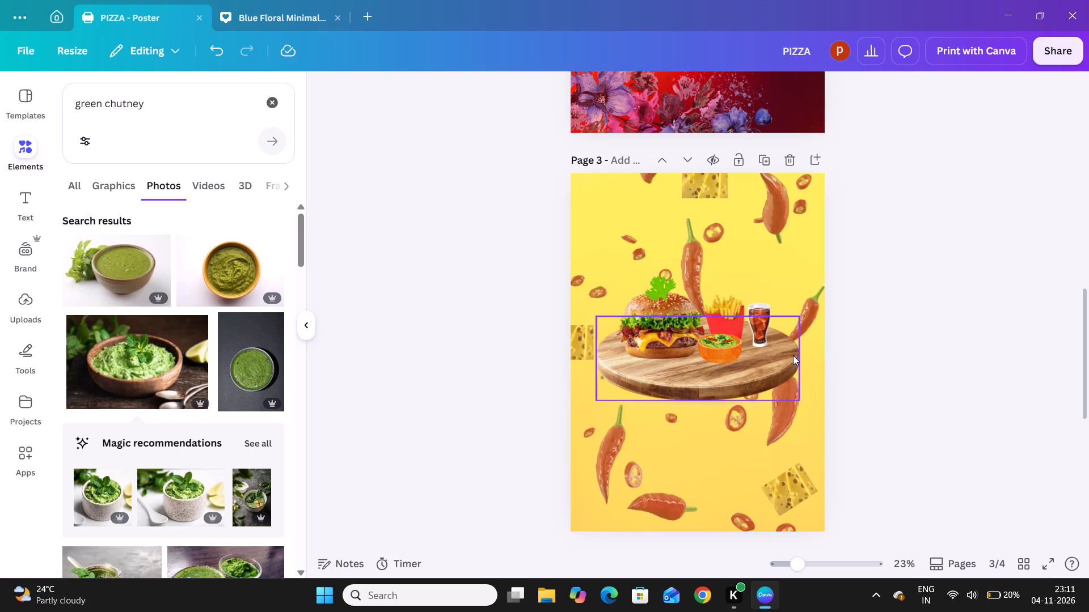
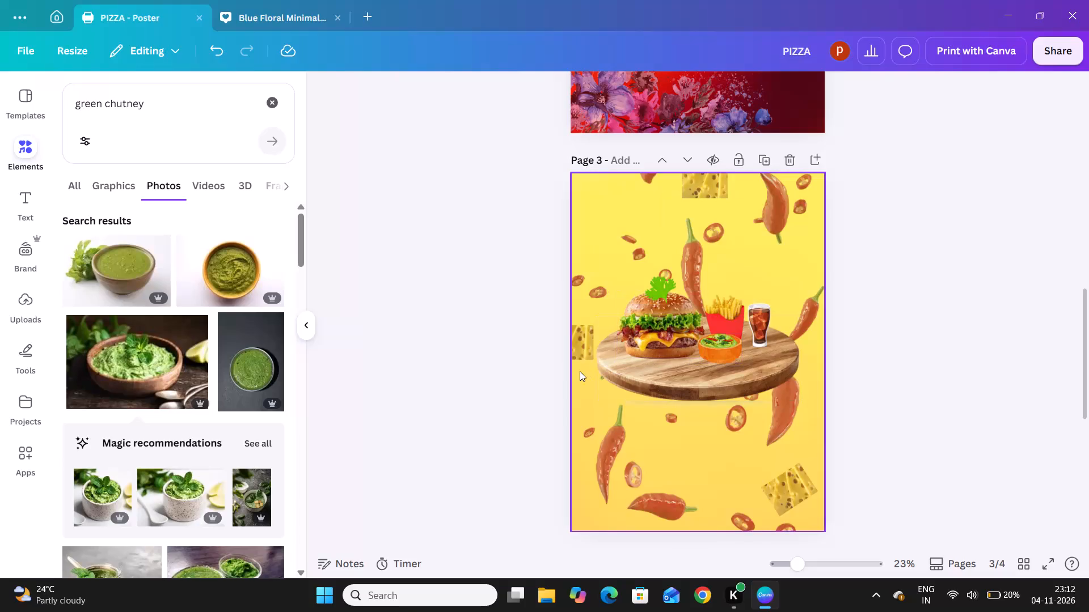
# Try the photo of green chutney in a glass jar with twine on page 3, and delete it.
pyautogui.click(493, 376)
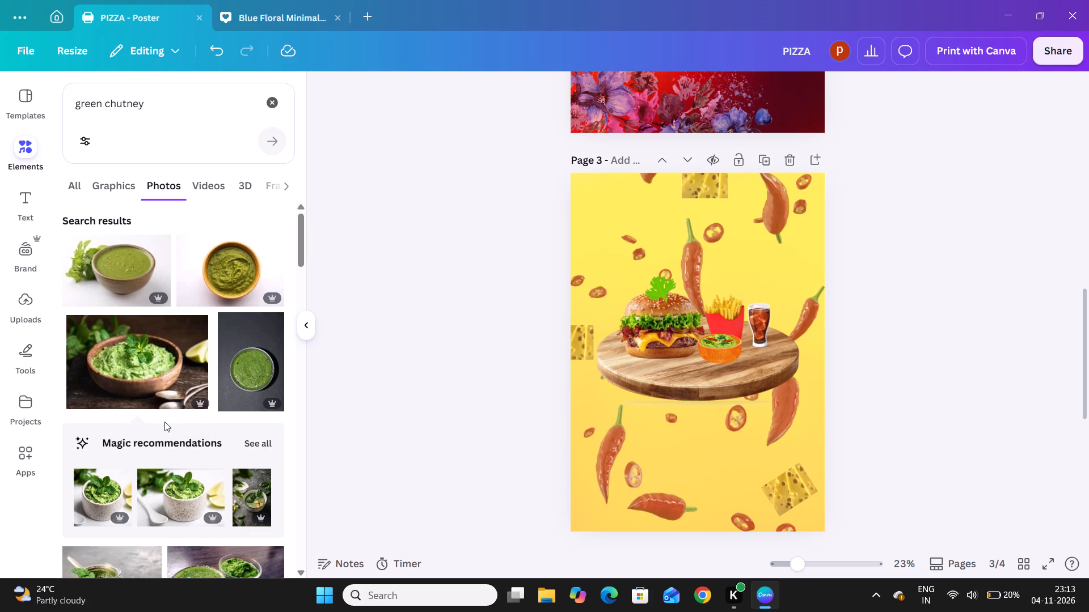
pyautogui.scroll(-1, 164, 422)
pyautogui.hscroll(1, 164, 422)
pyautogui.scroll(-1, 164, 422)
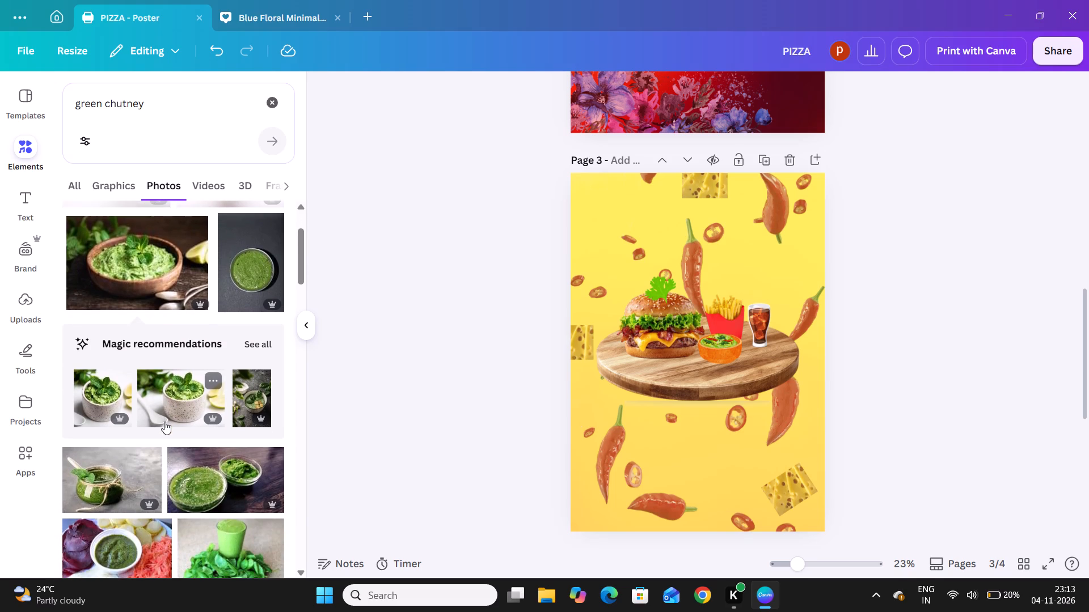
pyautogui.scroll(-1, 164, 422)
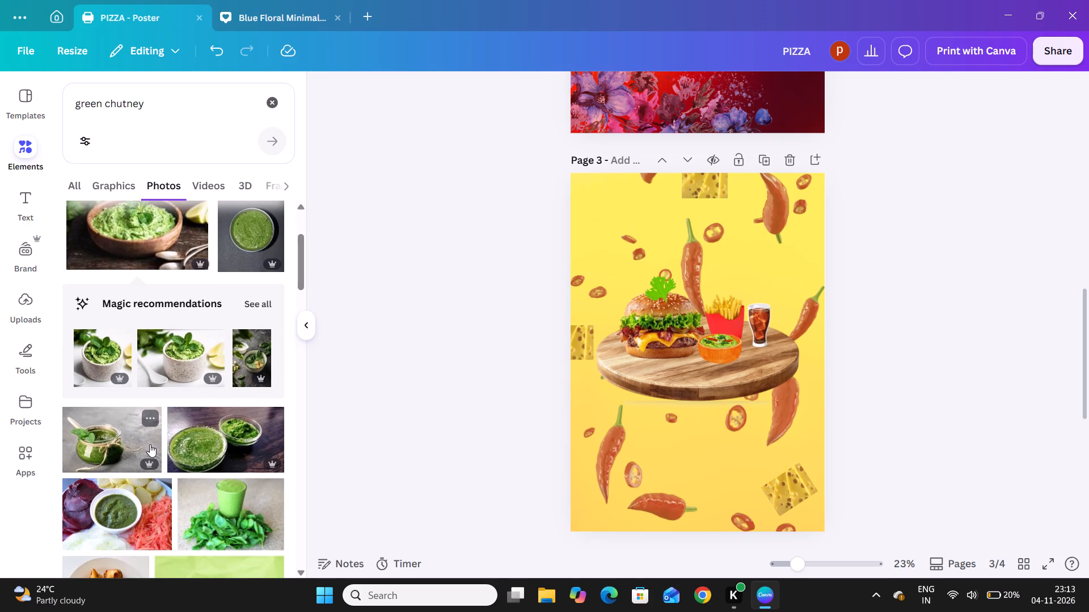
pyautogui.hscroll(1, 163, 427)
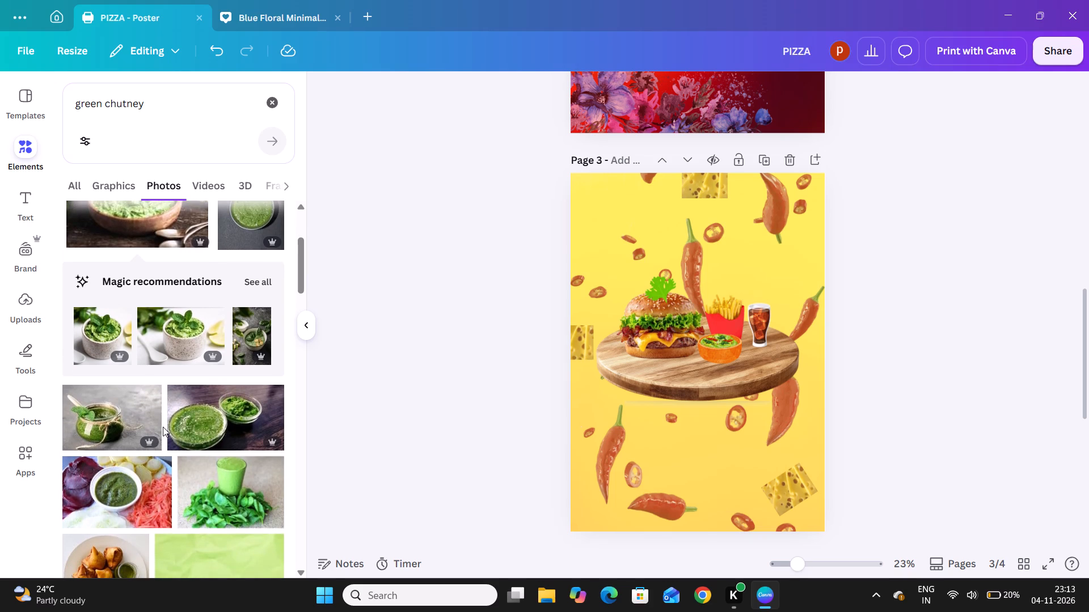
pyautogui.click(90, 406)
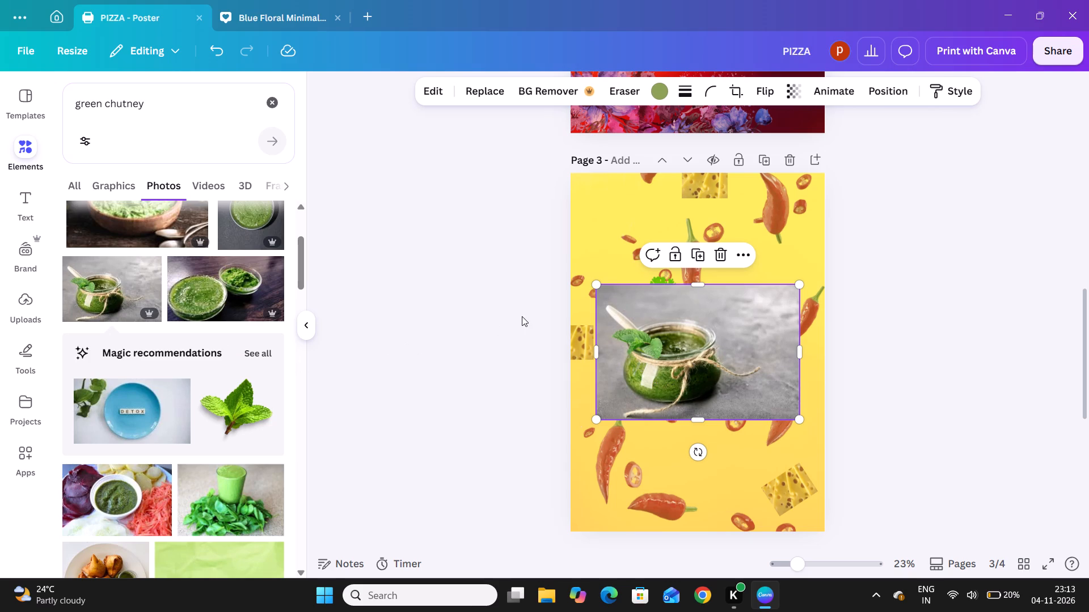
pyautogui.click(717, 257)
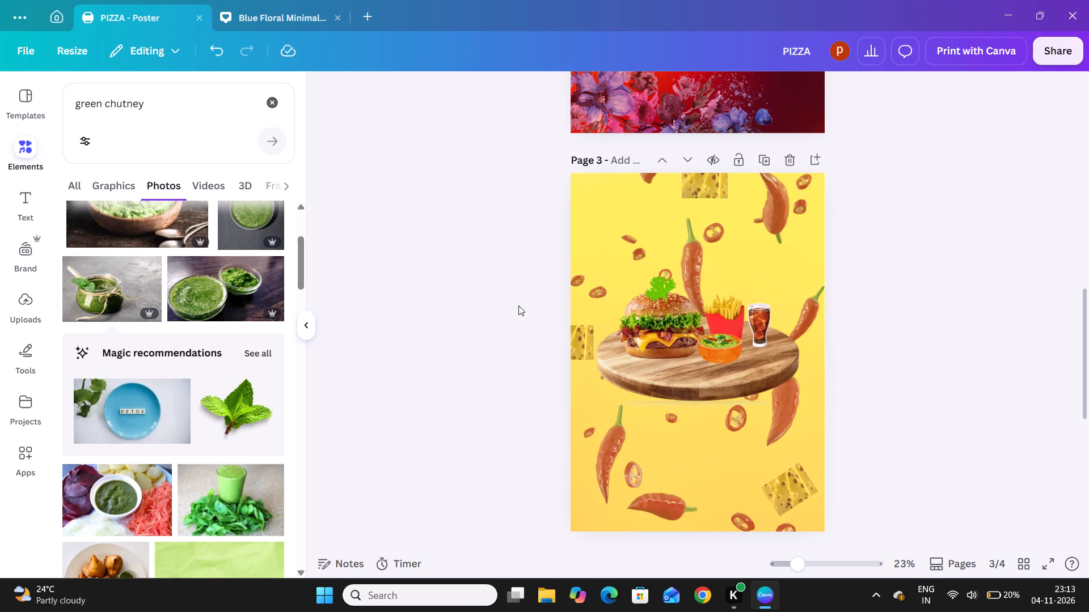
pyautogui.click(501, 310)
# Look through the green chutney photos down to the red sauce bowl and back to the first results for another dip.
pyautogui.scroll(-1, 152, 397)
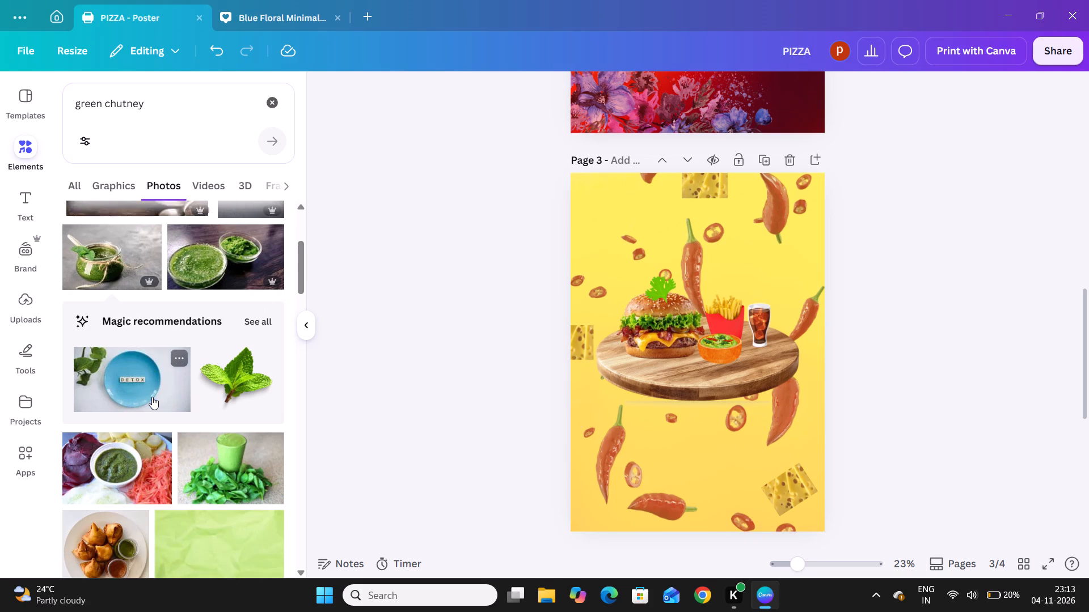
pyautogui.scroll(-1, 152, 397)
pyautogui.hscroll(1, 152, 397)
pyautogui.scroll(-2, 152, 397)
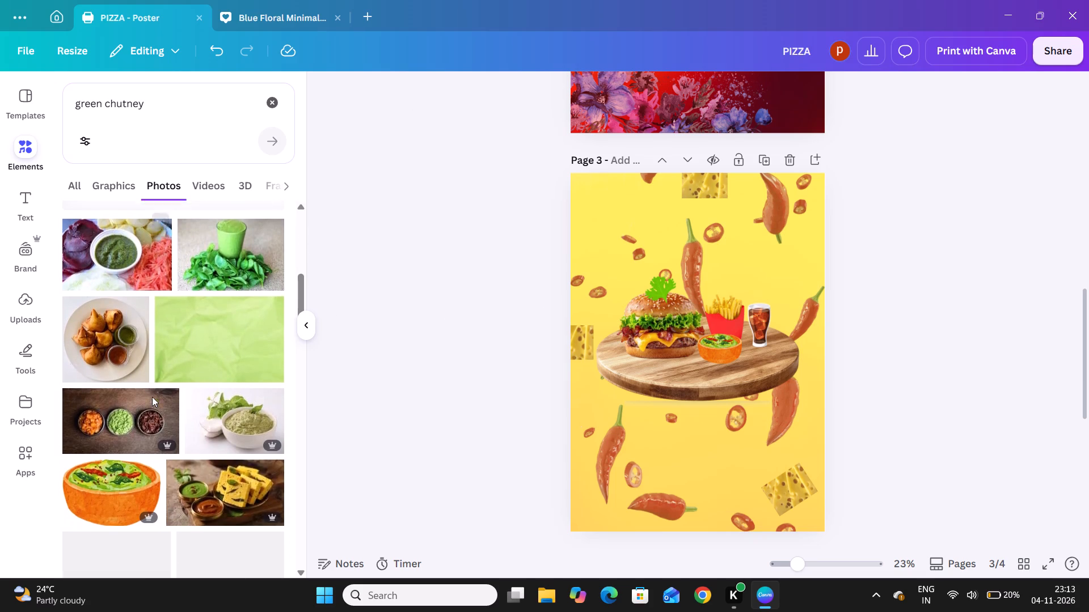
pyautogui.scroll(-2, 152, 397)
pyautogui.hscroll(1, 152, 397)
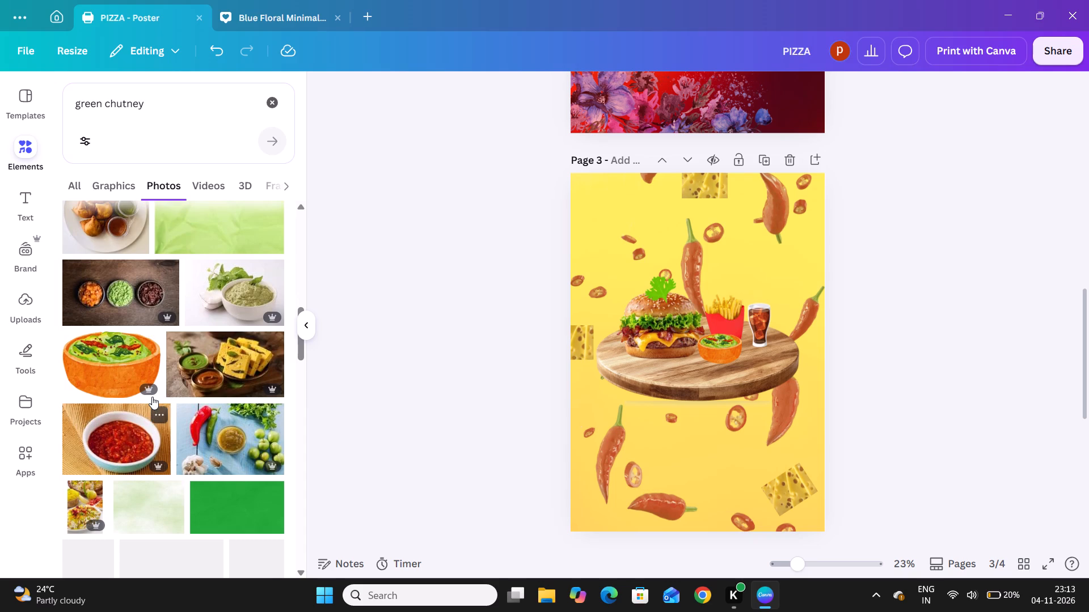
pyautogui.hscroll(1, 152, 397)
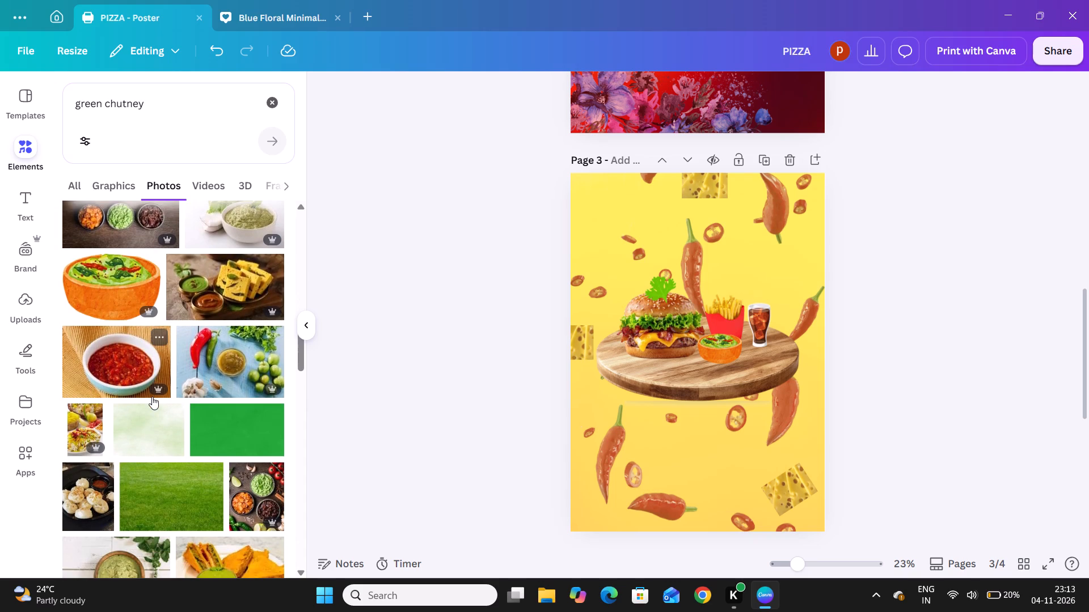
pyautogui.hscroll(1, 152, 397)
pyautogui.scroll(2, 152, 397)
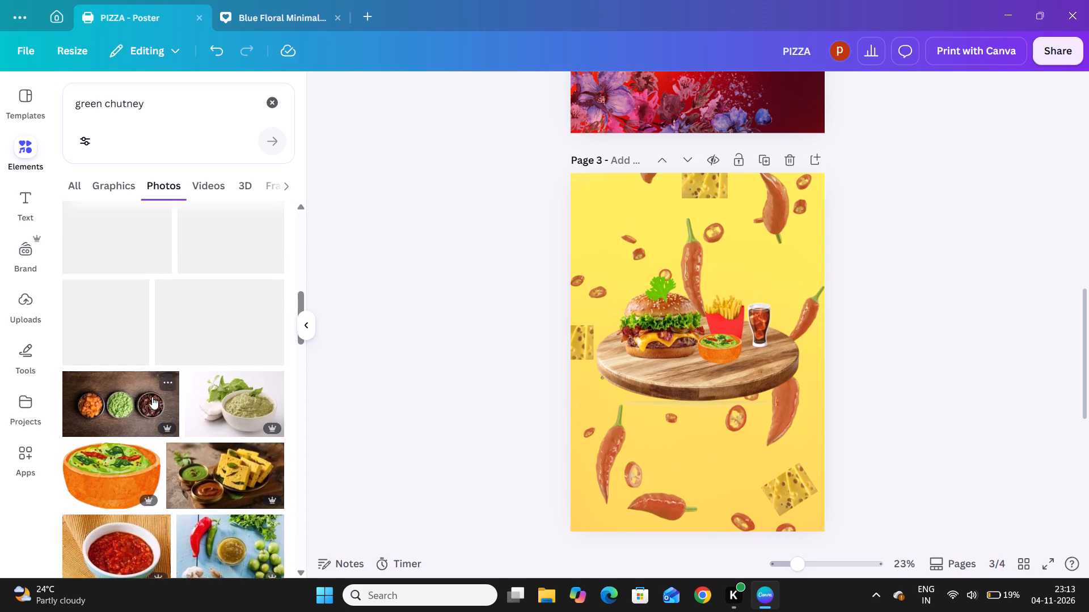
pyautogui.scroll(3, 152, 397)
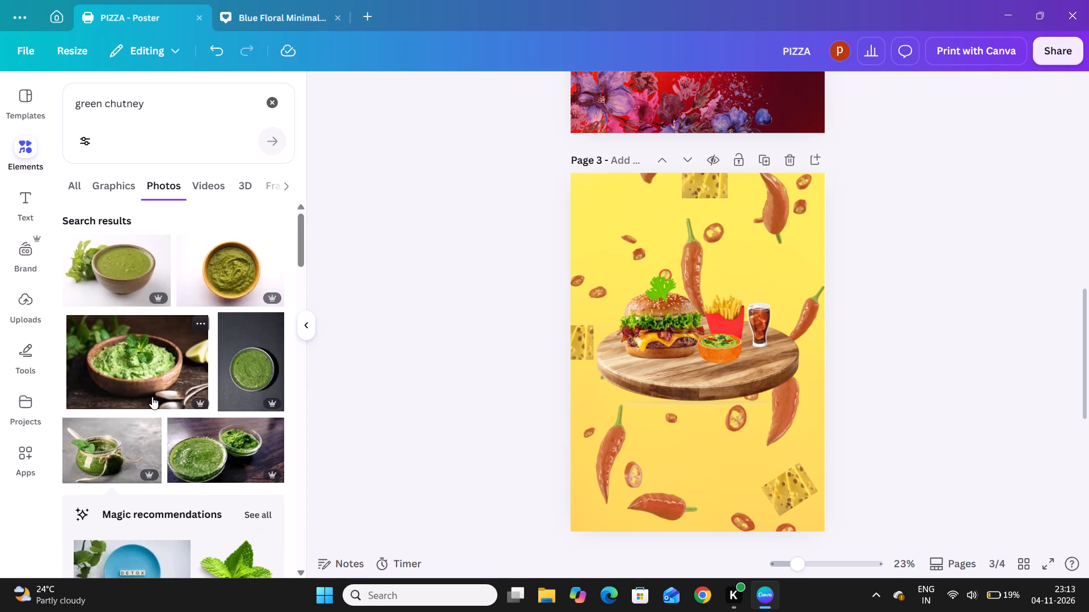
pyautogui.scroll(6, 152, 397)
# Examine the green chutney photos again, down past the orange bowl to the glass bowl of red sauce with a spoon.
pyautogui.scroll(-3, 152, 397)
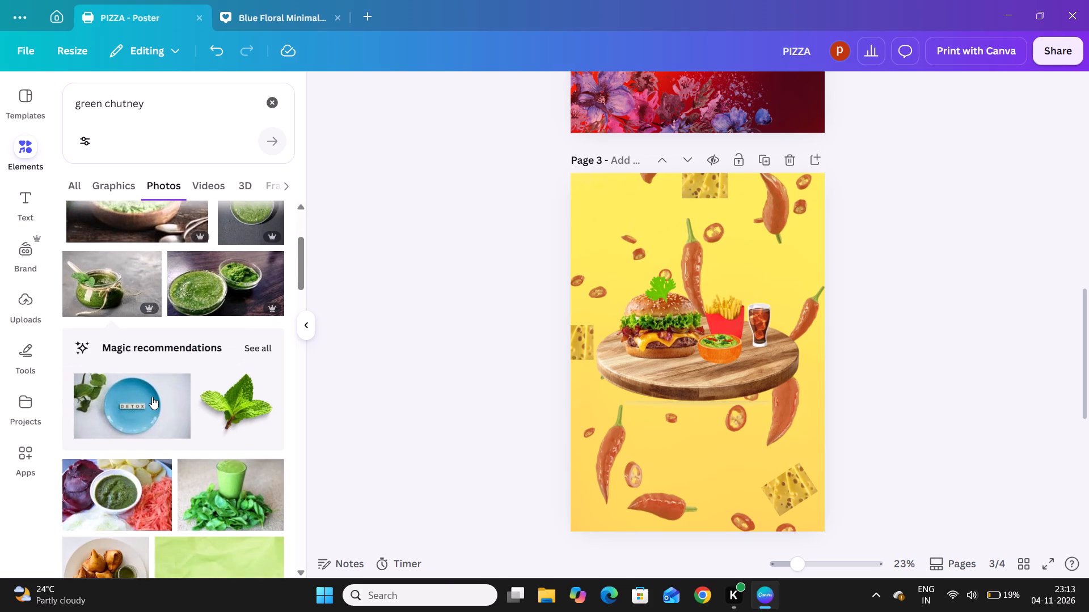
pyautogui.scroll(-2, 152, 397)
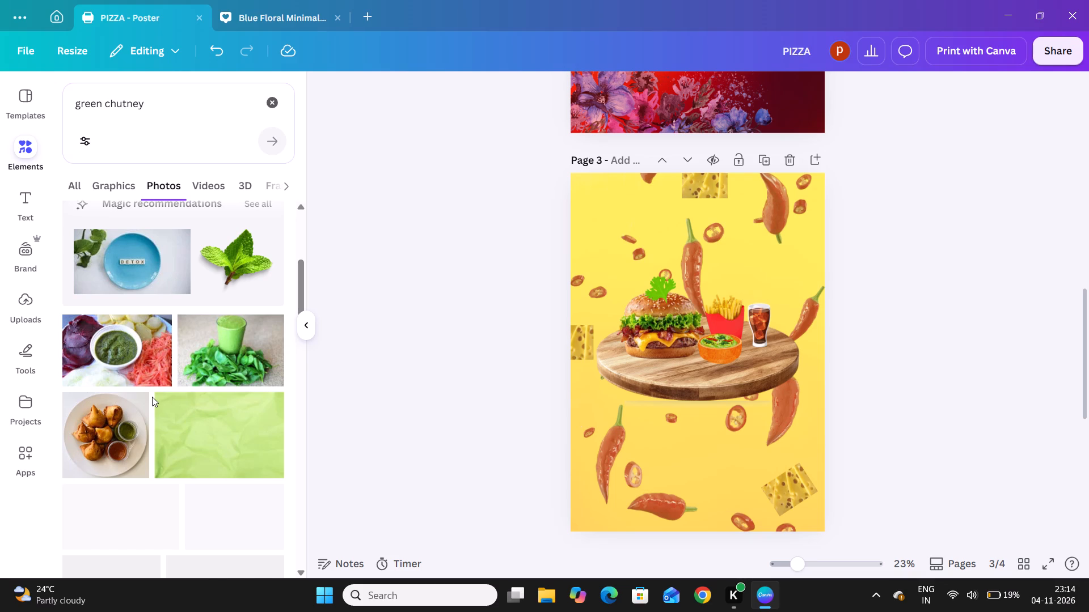
pyautogui.scroll(-1, 186, 405)
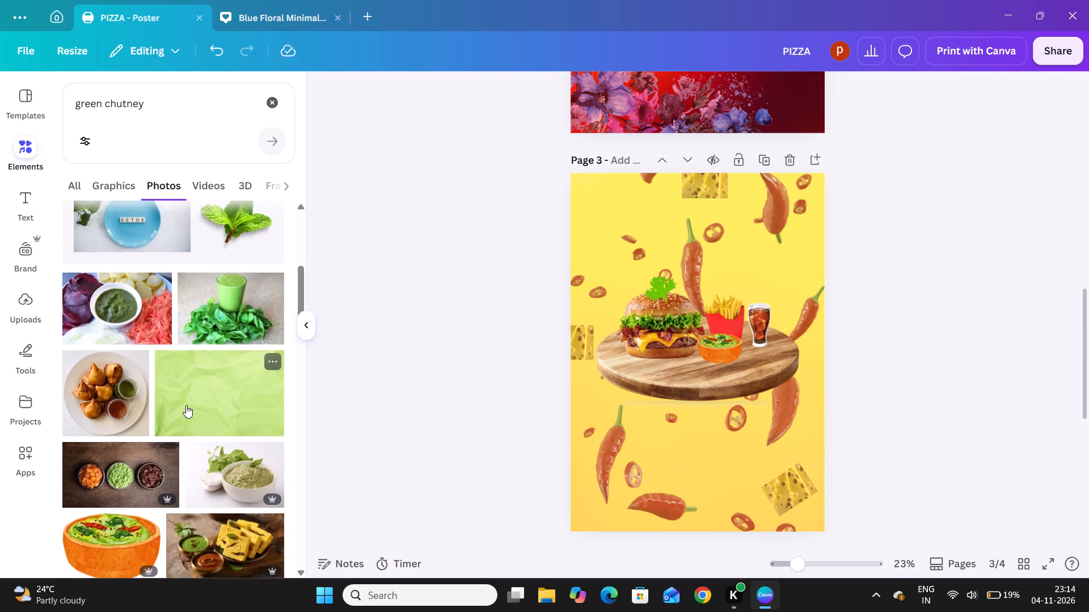
pyautogui.scroll(-3, 186, 405)
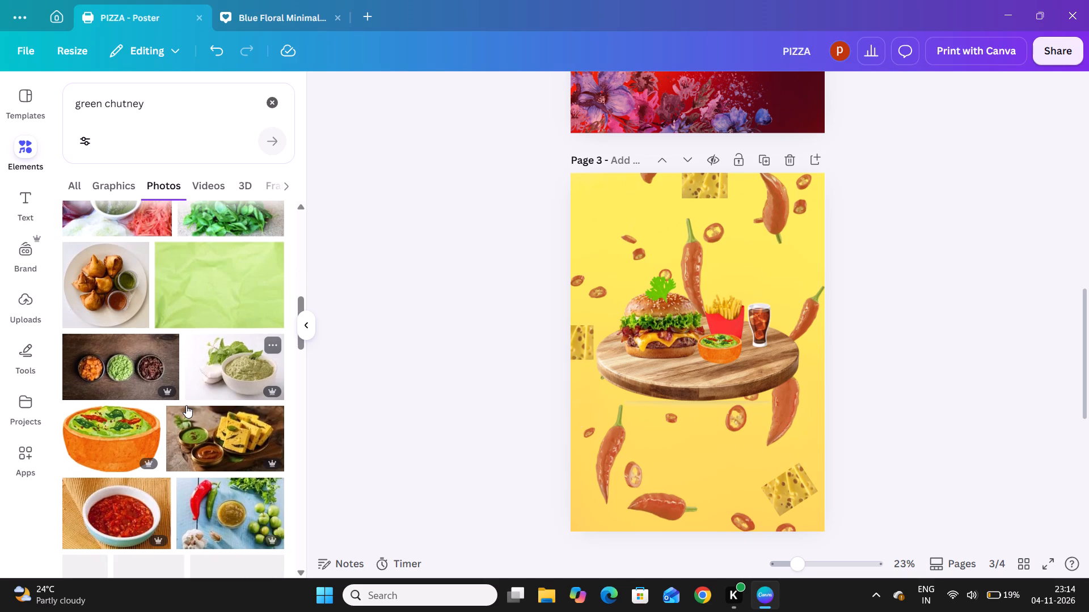
pyautogui.scroll(-2, 186, 405)
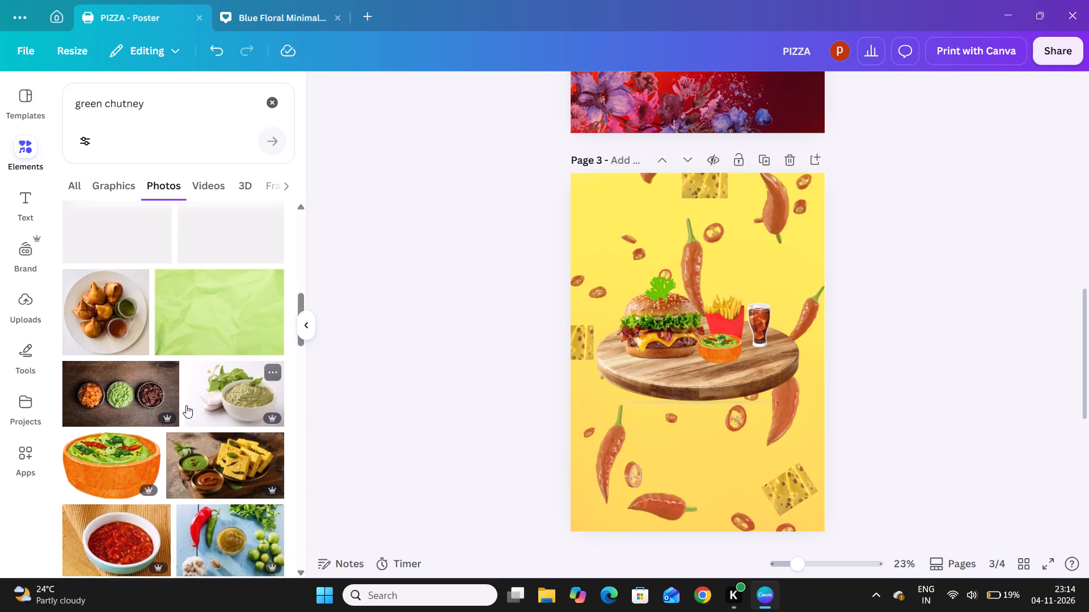
pyautogui.scroll(-3, 186, 405)
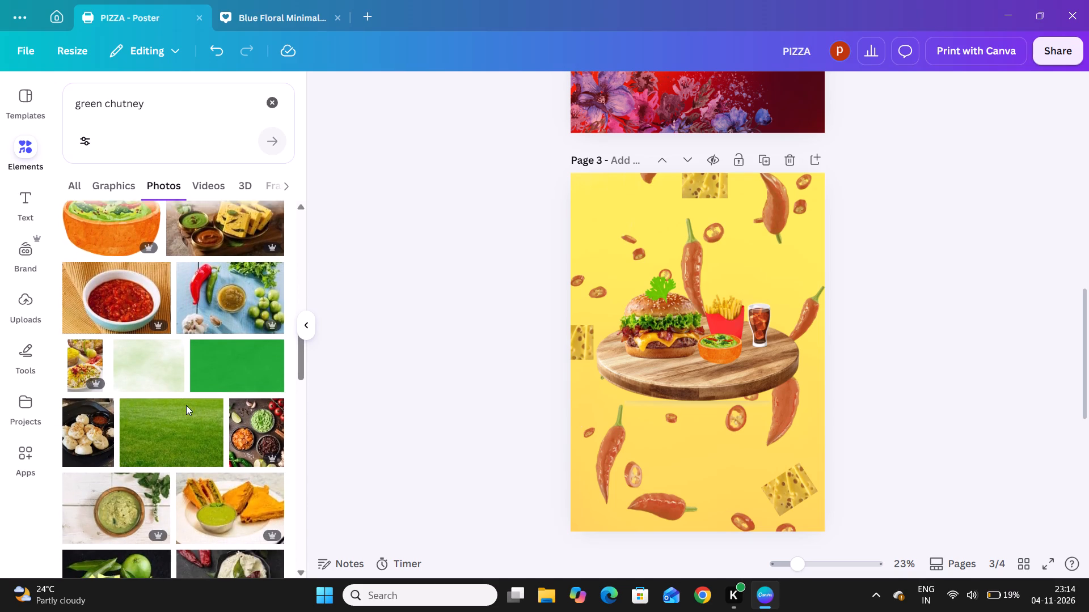
pyautogui.scroll(-3, 186, 405)
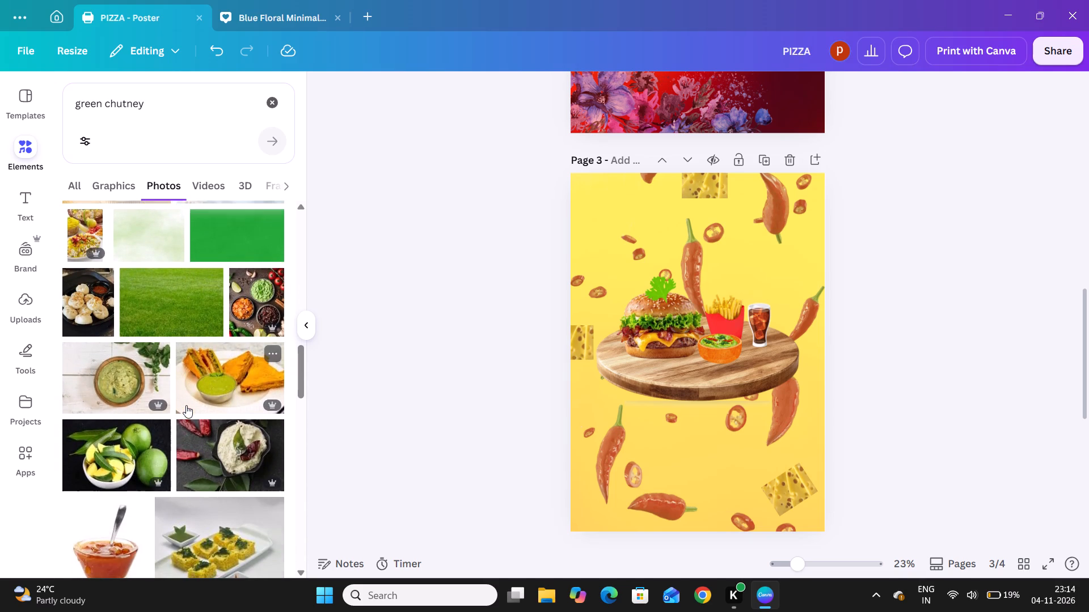
pyautogui.scroll(-2, 186, 405)
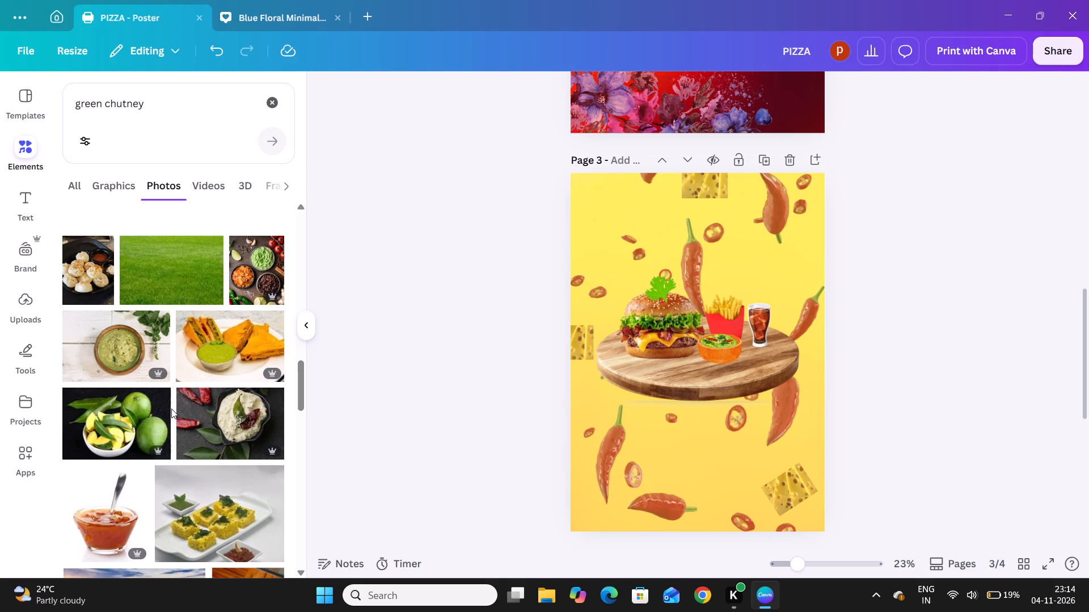
pyautogui.scroll(-2, 171, 409)
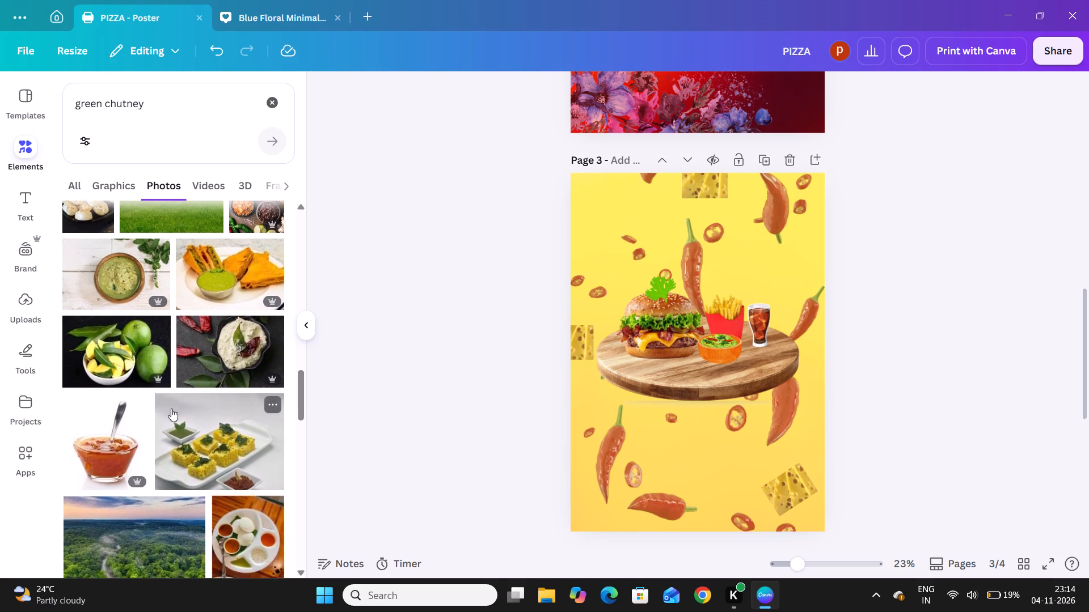
pyautogui.scroll(2, 171, 409)
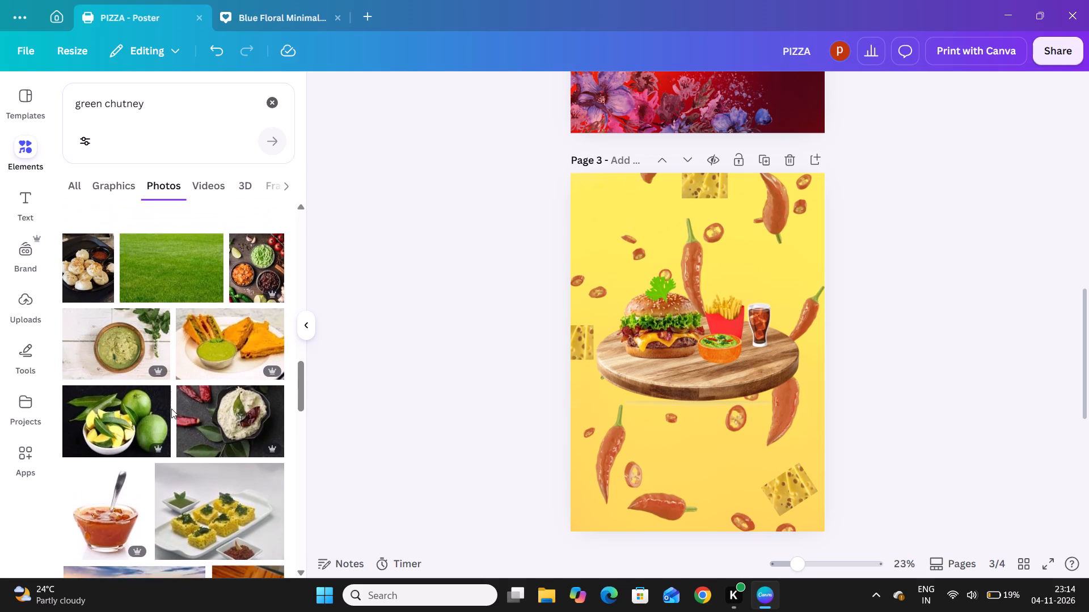
pyautogui.scroll(1, 171, 409)
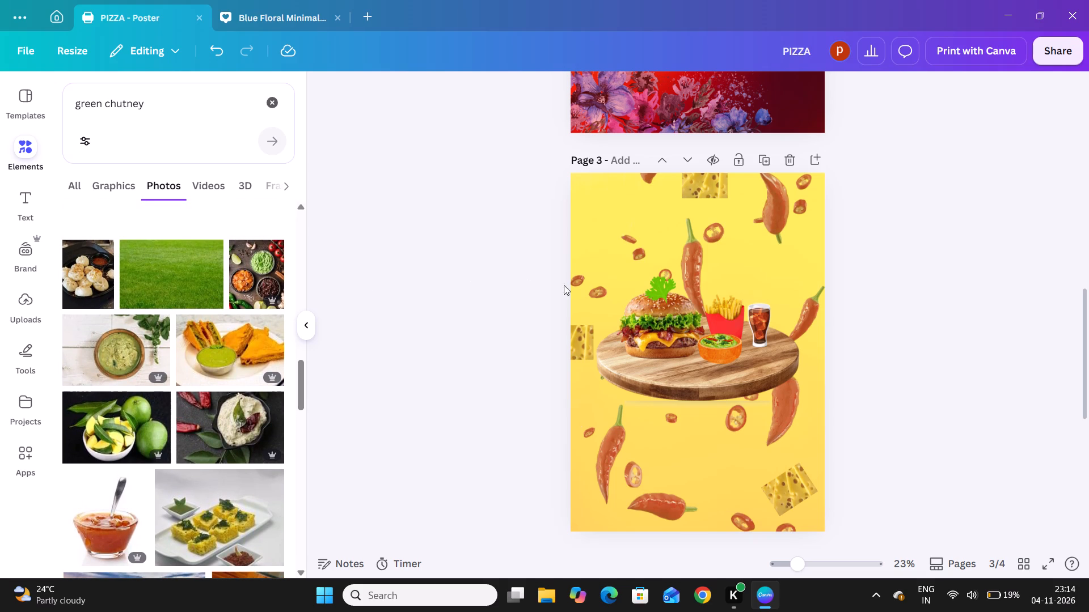
# Save the PIZZA poster design.
pyautogui.click(25, 52)
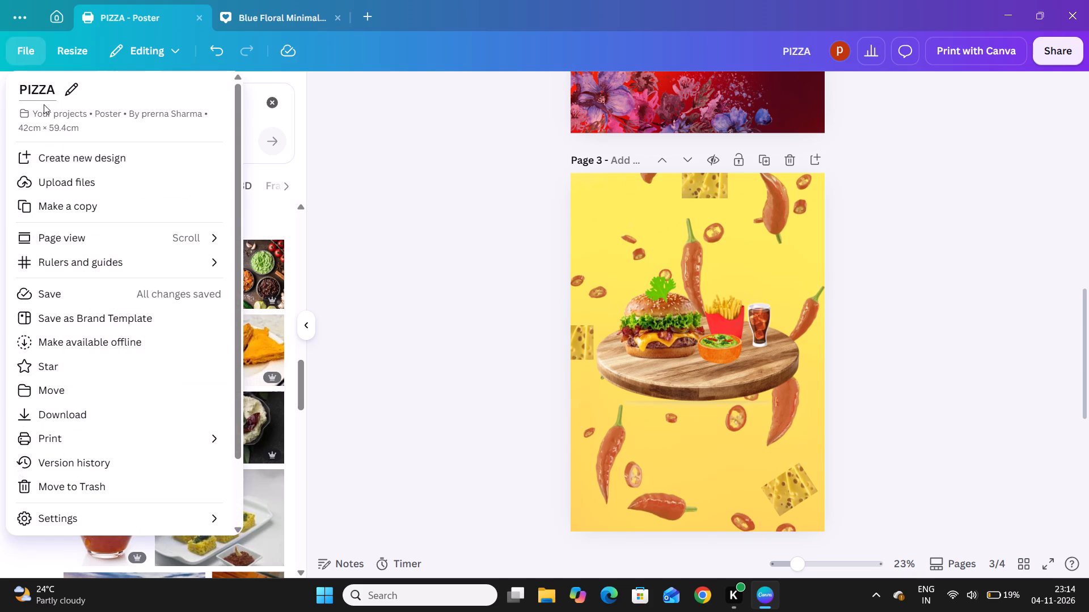
pyautogui.click(83, 295)
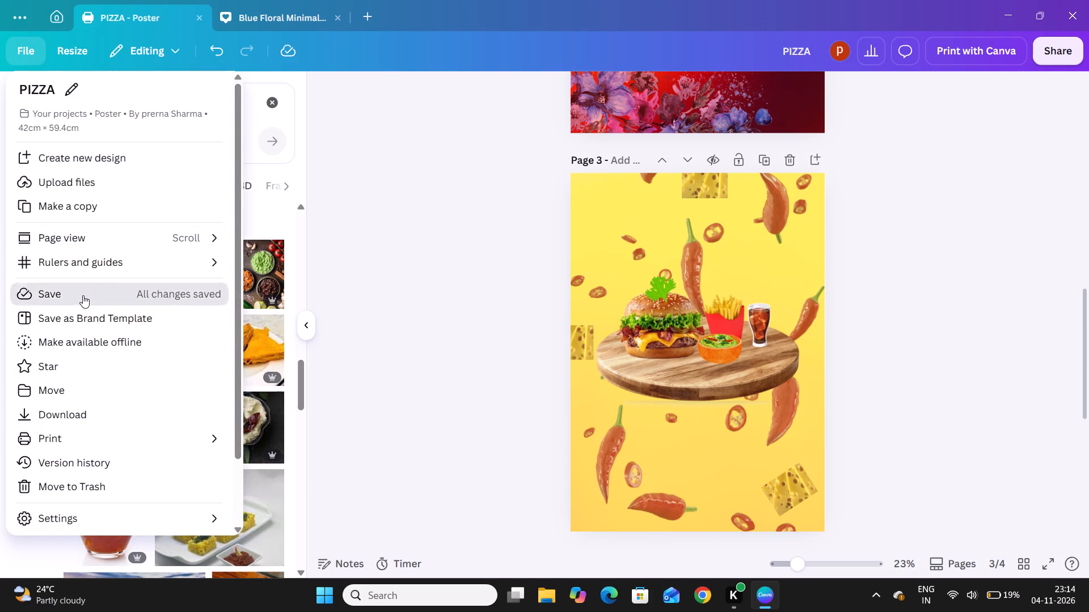